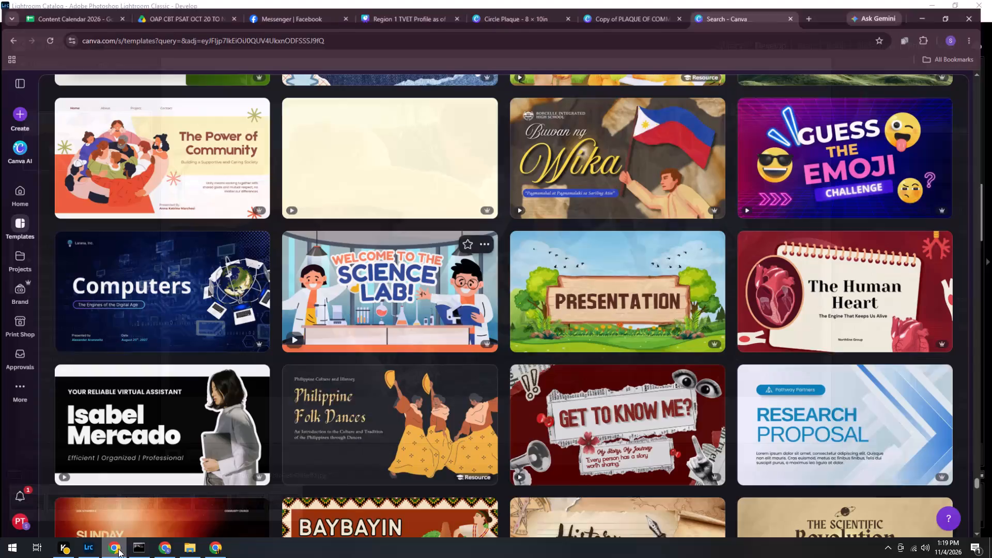
{"action": "scroll", "coordinate": [340, 299], "scroll_direction": "down", "scroll_amount": 3}
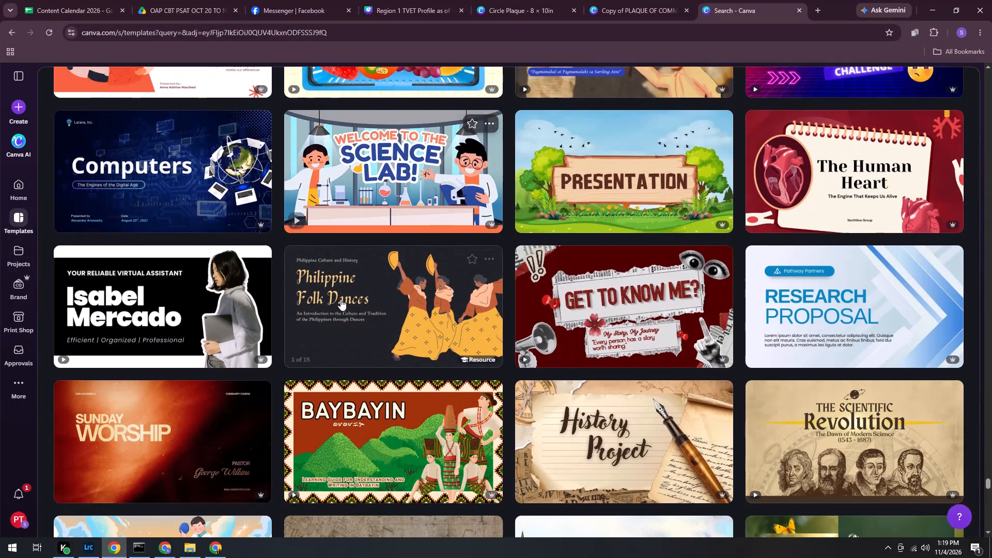
{"action": "scroll", "coordinate": [340, 299], "scroll_direction": "down", "scroll_amount": 4}
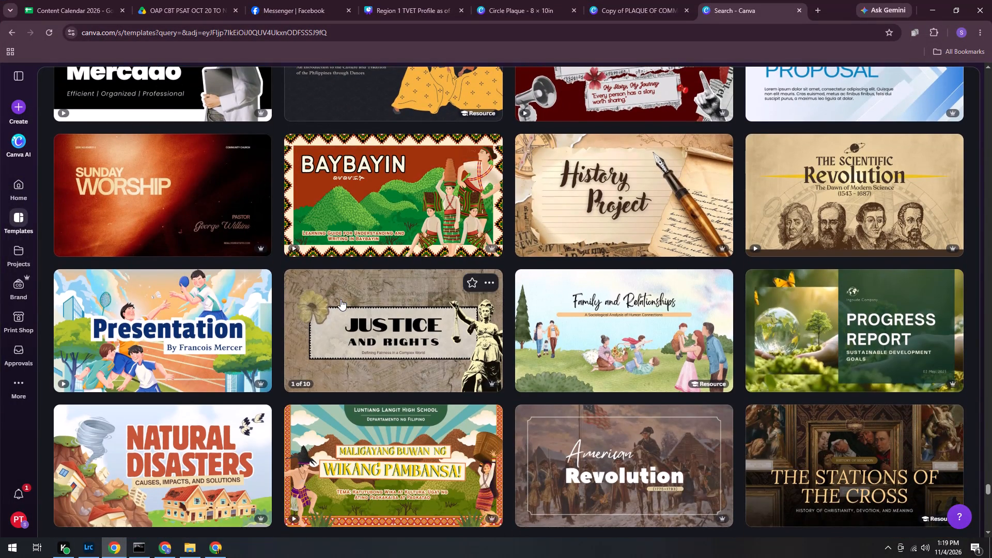
{"action": "scroll", "coordinate": [340, 299], "scroll_direction": "down", "scroll_amount": 2}
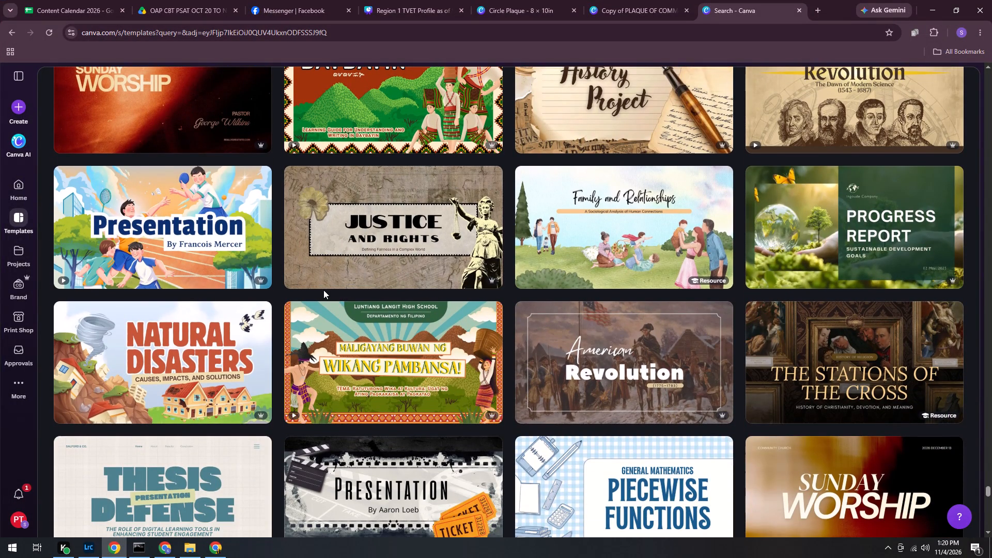
{"action": "scroll", "coordinate": [468, 283], "scroll_direction": "down", "scroll_amount": 4}
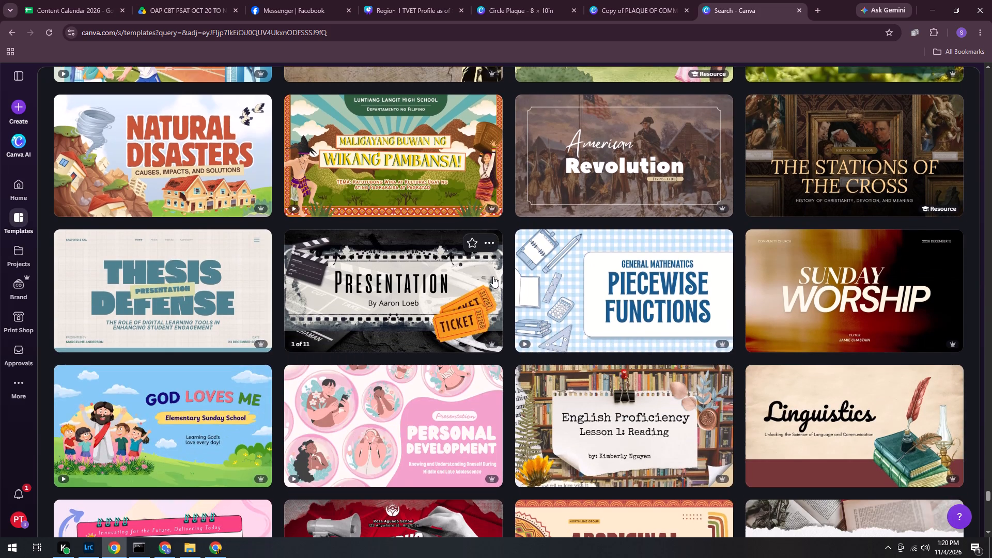
{"action": "scroll", "coordinate": [493, 276], "scroll_direction": "down", "scroll_amount": 4}
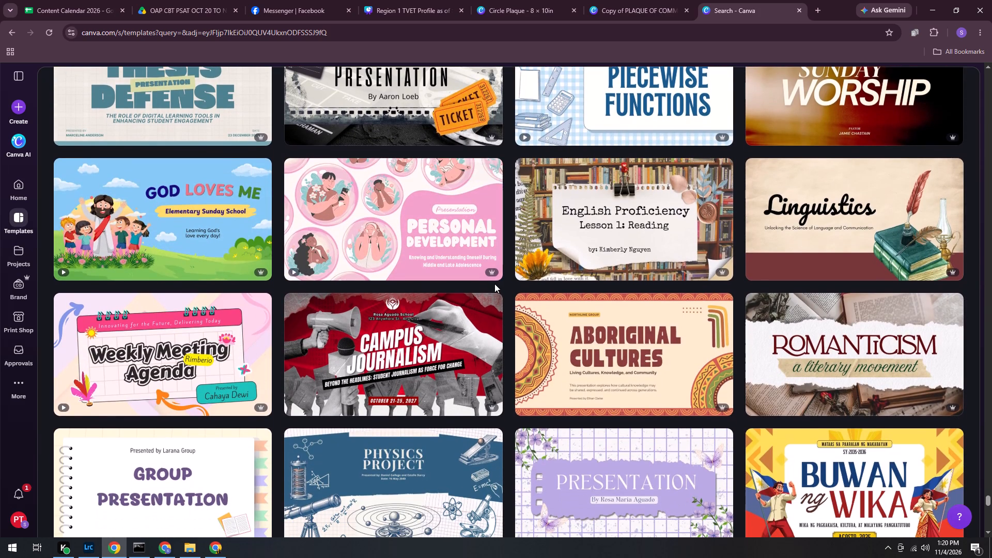
{"action": "scroll", "coordinate": [492, 284], "scroll_direction": "down", "scroll_amount": 5}
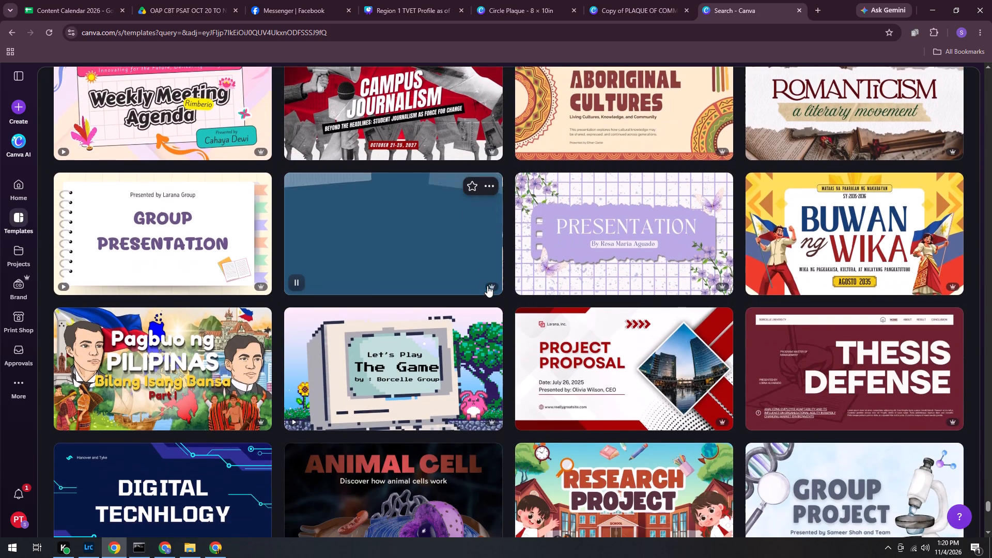
{"action": "scroll", "coordinate": [486, 288], "scroll_direction": "down", "scroll_amount": 3}
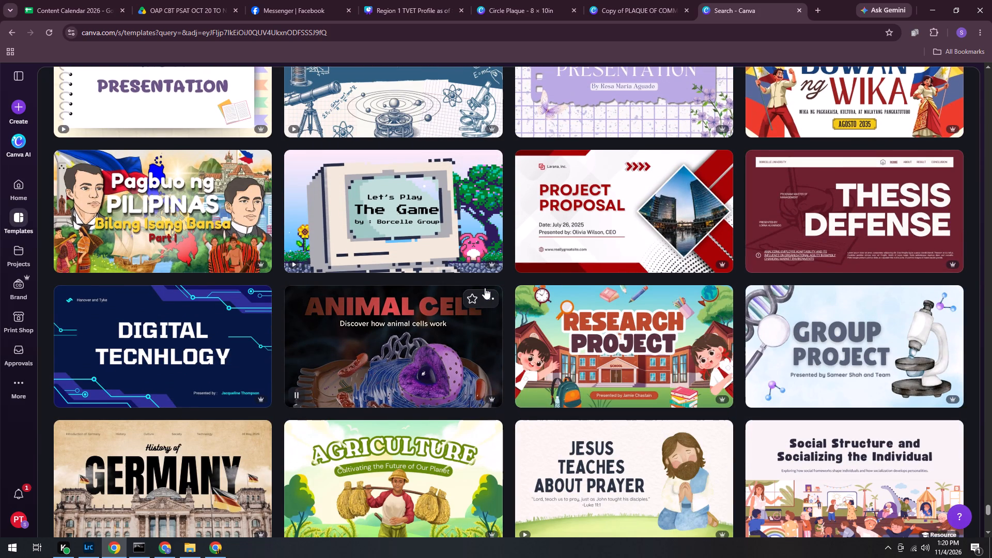
{"action": "scroll", "coordinate": [483, 288], "scroll_direction": "down", "scroll_amount": 3}
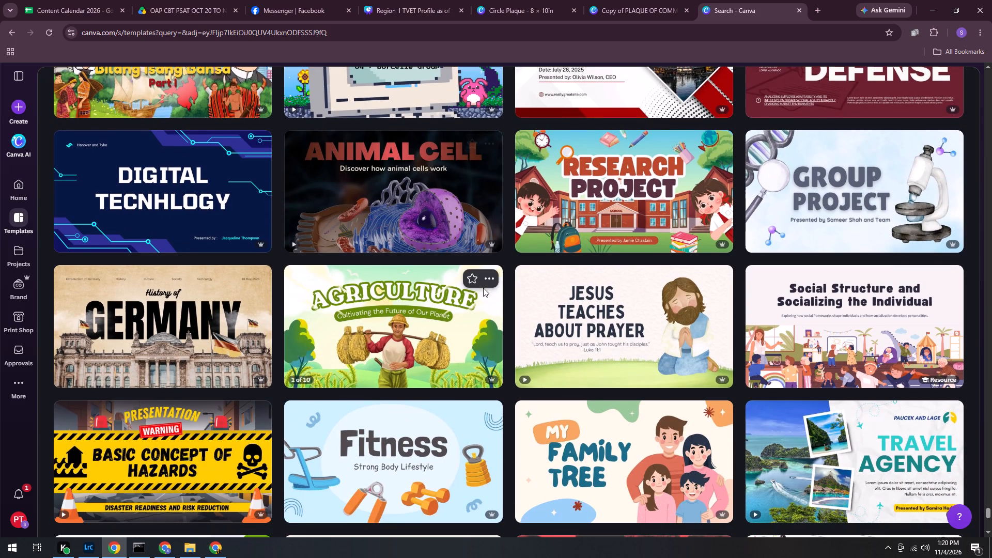
{"action": "scroll", "coordinate": [483, 288], "scroll_direction": "down", "scroll_amount": 1}
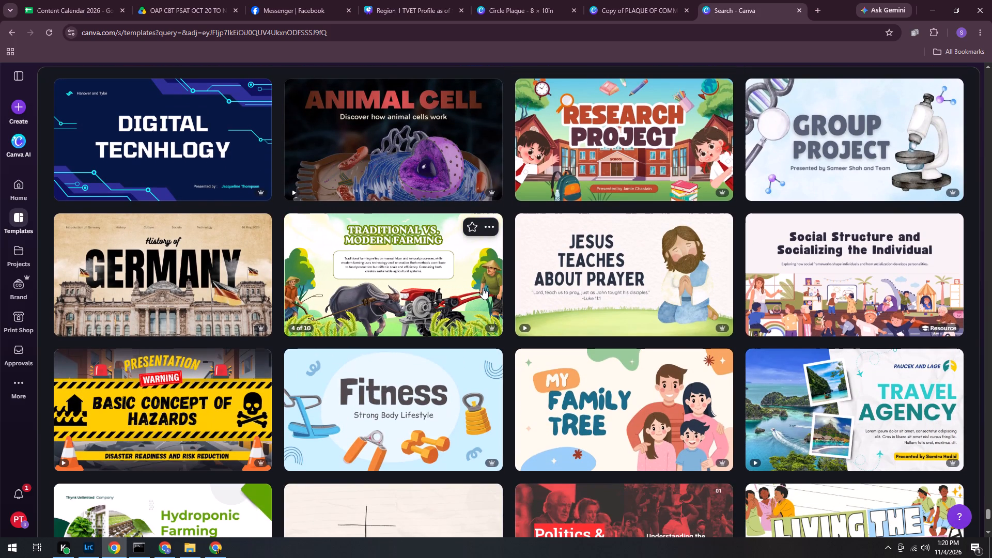
{"action": "scroll", "coordinate": [483, 288], "scroll_direction": "down", "scroll_amount": 1}
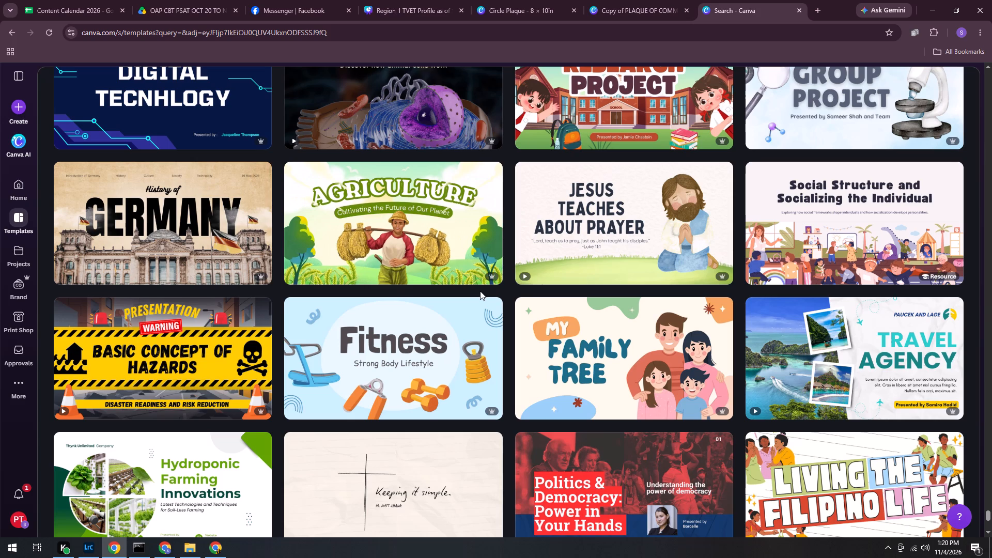
{"action": "scroll", "coordinate": [480, 291], "scroll_direction": "down", "scroll_amount": 1}
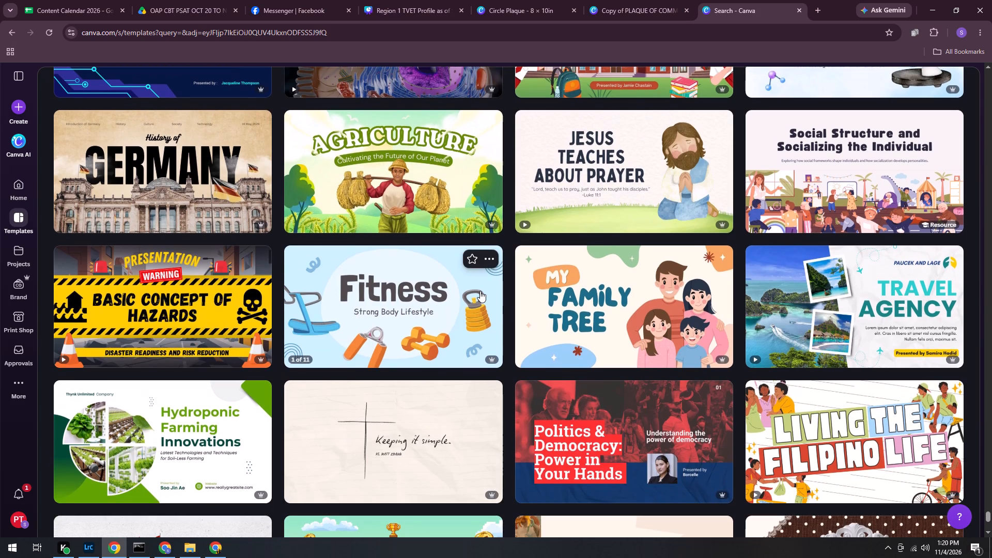
{"action": "scroll", "coordinate": [478, 295], "scroll_direction": "down", "scroll_amount": 4}
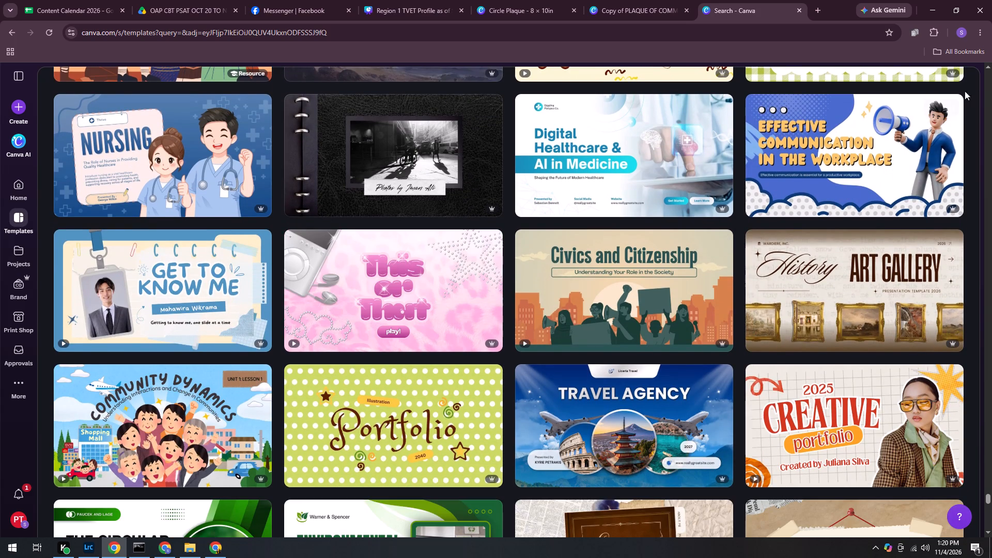
Open the Blue Yellow Playful Workplace Communication Presentation template for customizing, then return to the template results and close its preview.
{"action": "left_click", "coordinate": [867, 129]}
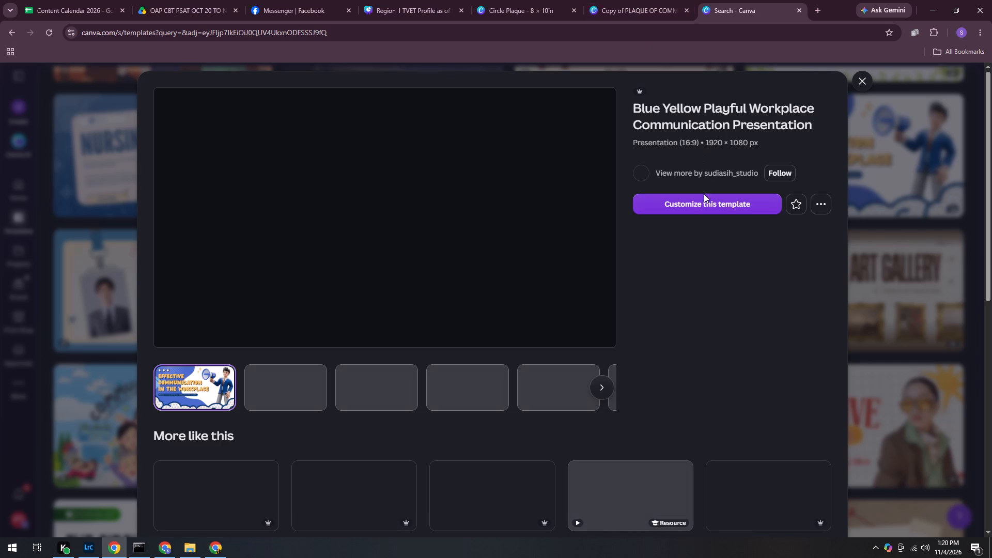
{"action": "left_click", "coordinate": [704, 202]}
{"action": "left_click", "coordinate": [641, 0]}
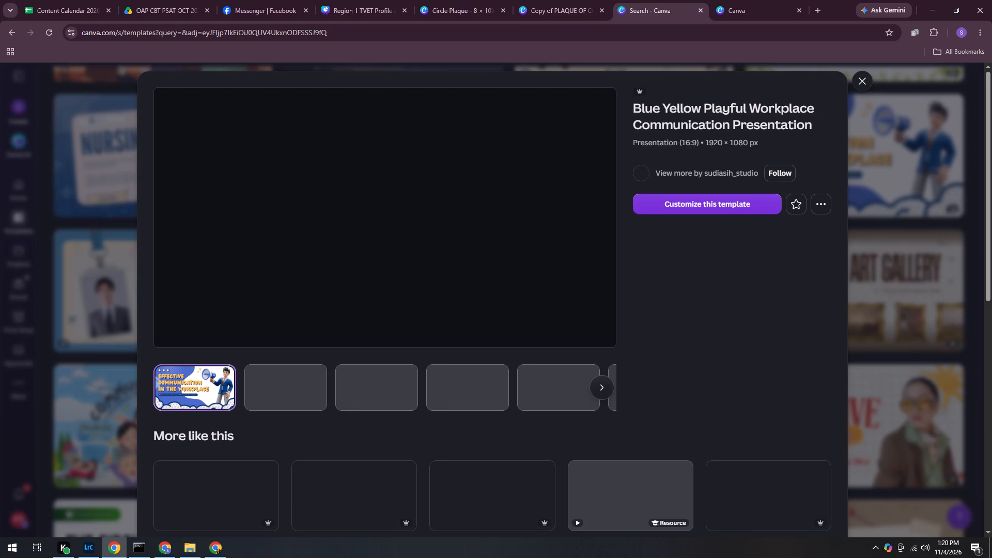
{"action": "left_click", "coordinate": [858, 77]}
Browse further through the presentation template results, comparing cover designs and sample slides for another suitable one.
{"action": "scroll", "coordinate": [571, 288], "scroll_direction": "down", "scroll_amount": 6}
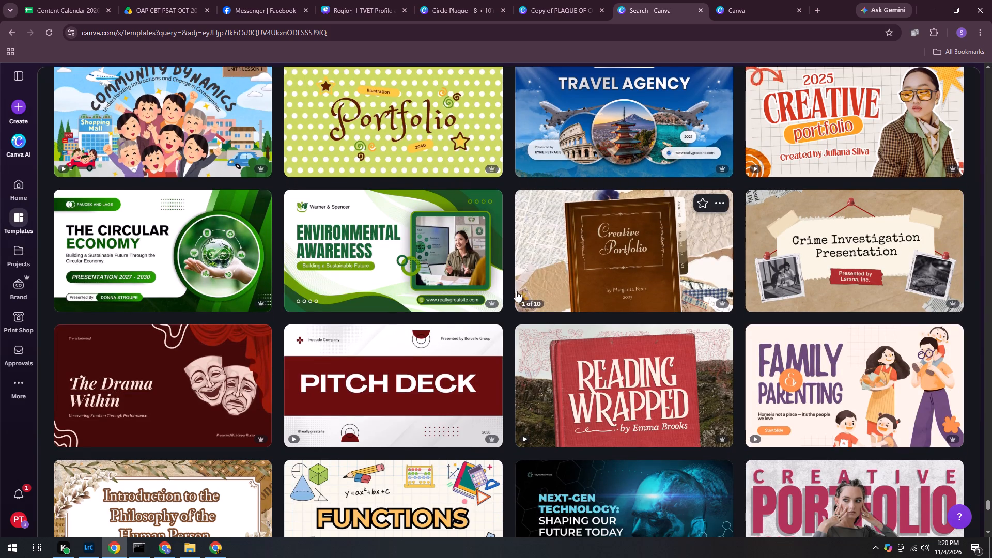
{"action": "scroll", "coordinate": [515, 291], "scroll_direction": "up", "scroll_amount": 1}
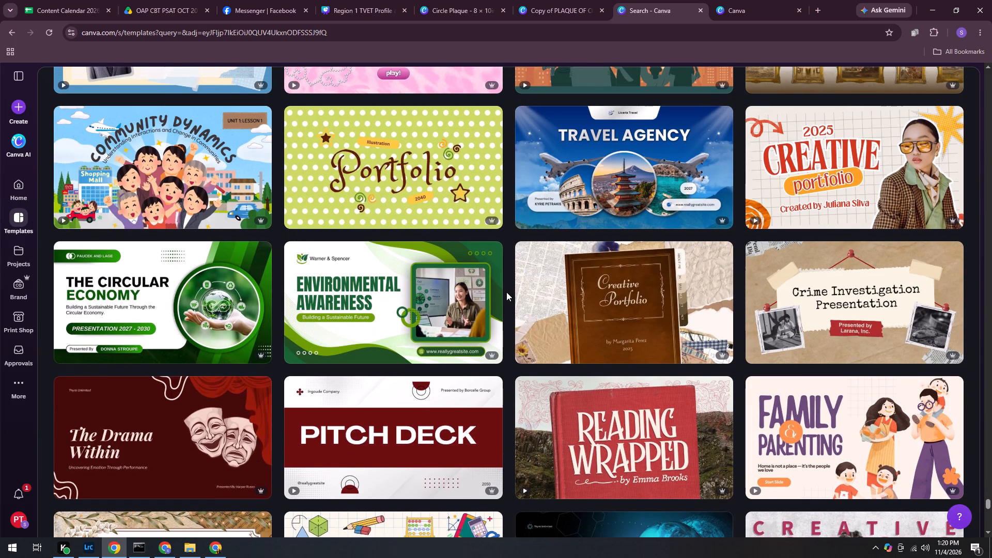
{"action": "scroll", "coordinate": [506, 292], "scroll_direction": "down", "scroll_amount": 6}
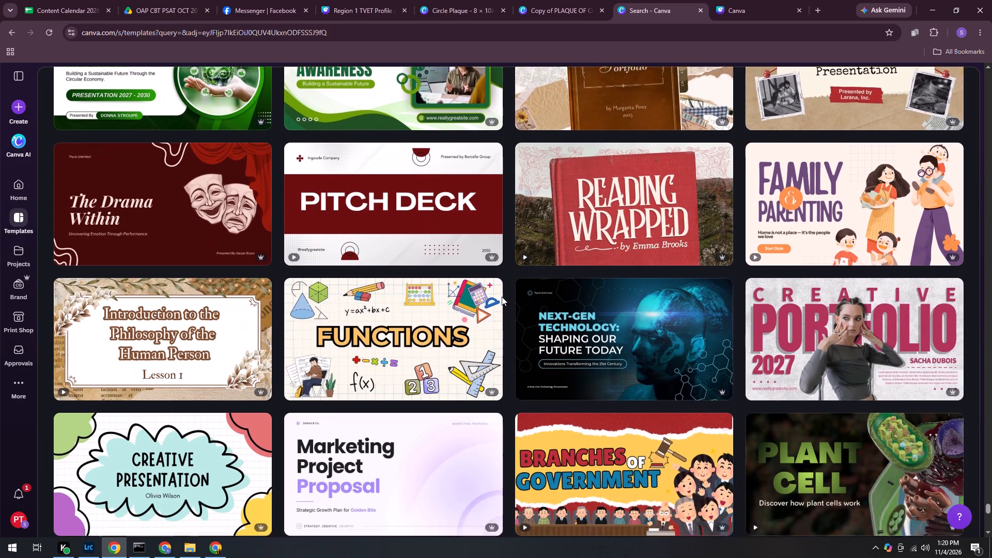
{"action": "scroll", "coordinate": [499, 293], "scroll_direction": "down", "scroll_amount": 3}
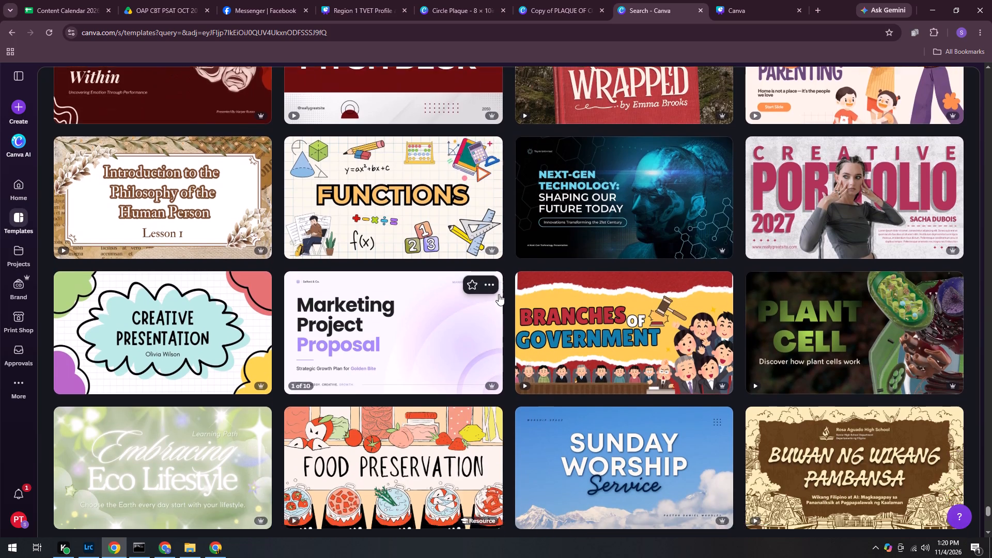
{"action": "scroll", "coordinate": [499, 294], "scroll_direction": "down", "scroll_amount": 5}
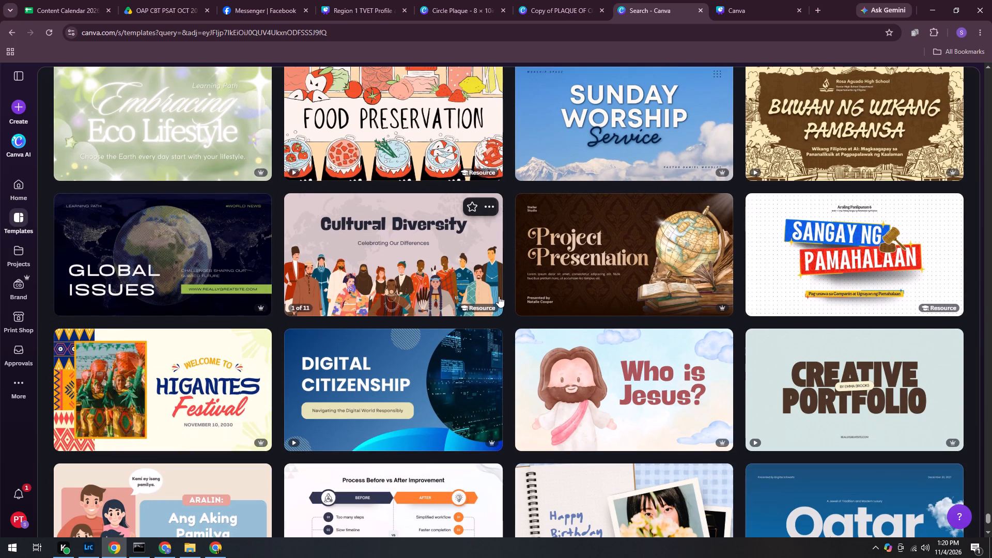
{"action": "scroll", "coordinate": [499, 295], "scroll_direction": "down", "scroll_amount": 3}
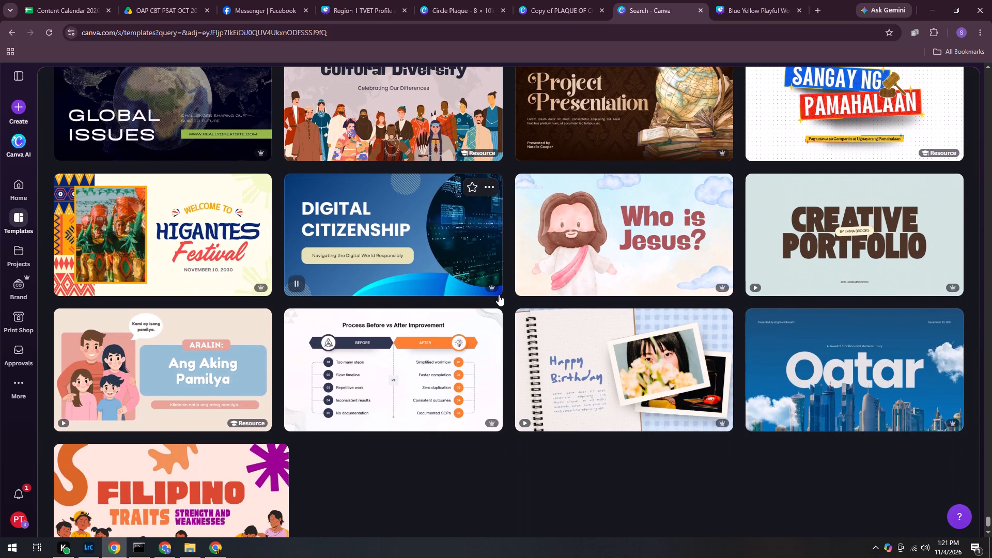
{"action": "scroll", "coordinate": [498, 295], "scroll_direction": "down", "scroll_amount": 6}
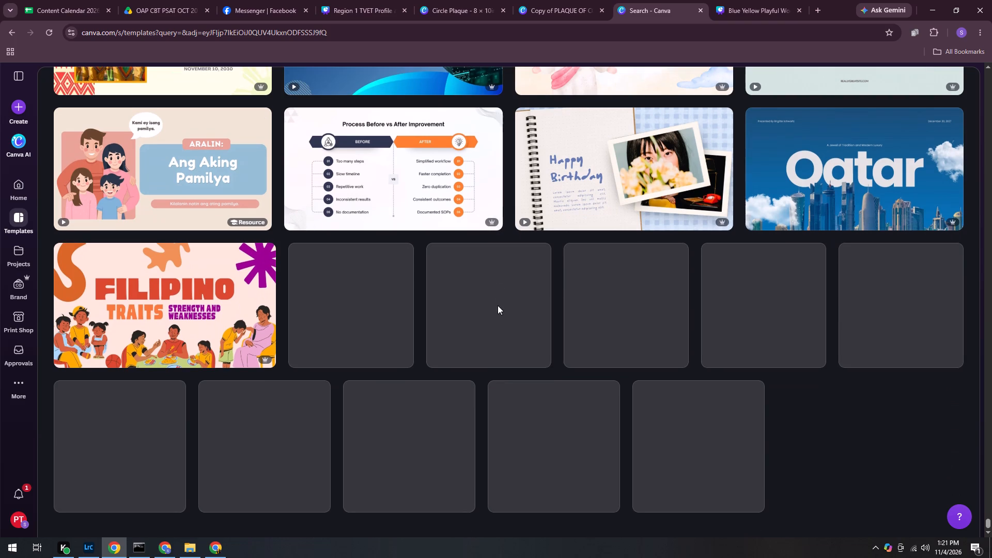
{"action": "scroll", "coordinate": [474, 333], "scroll_direction": "down", "scroll_amount": 3}
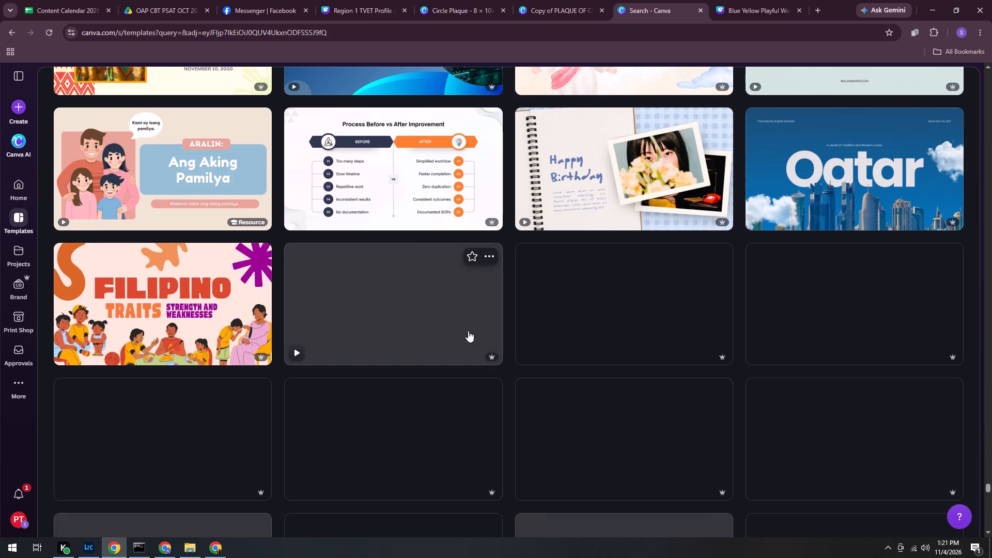
{"action": "scroll", "coordinate": [467, 333], "scroll_direction": "down", "scroll_amount": 1}
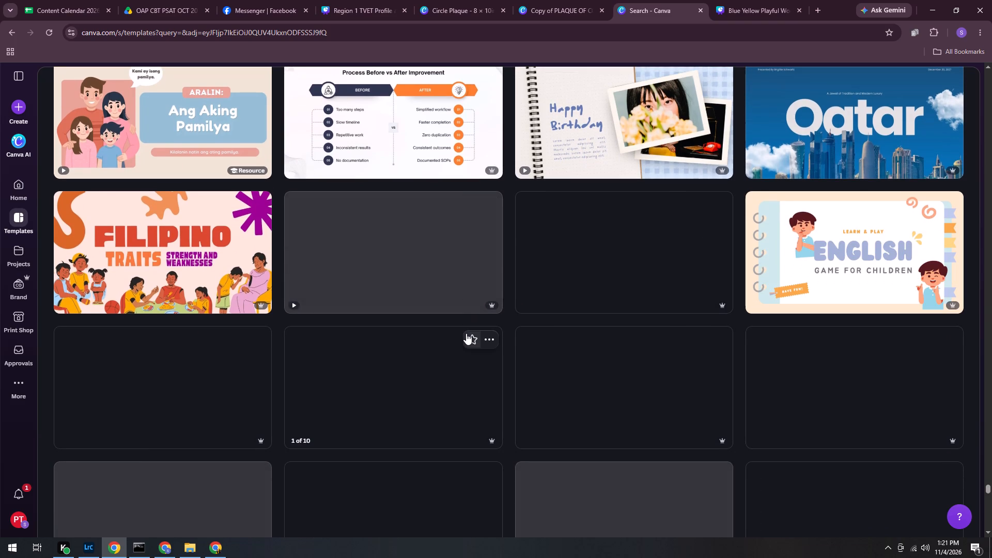
{"action": "scroll", "coordinate": [464, 334], "scroll_direction": "down", "scroll_amount": 3}
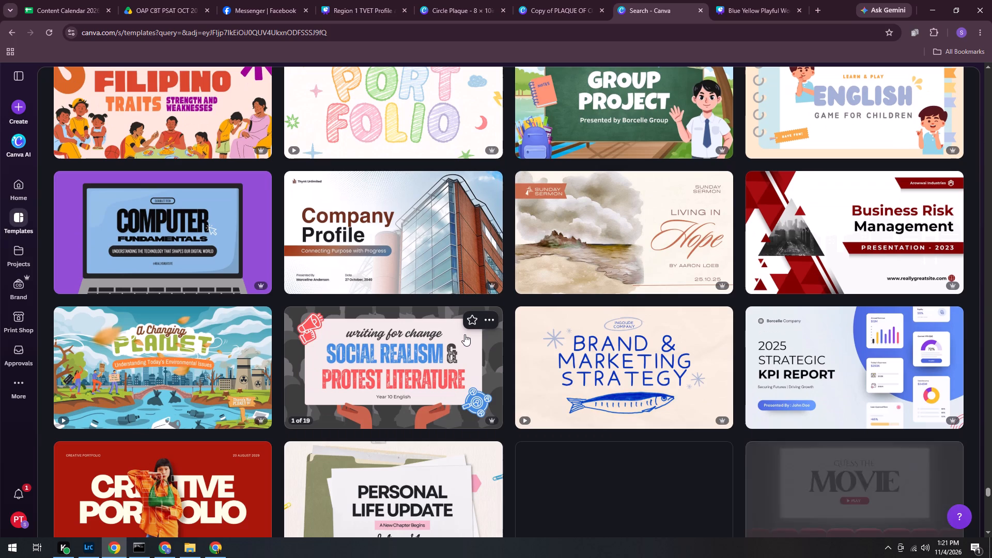
{"action": "scroll", "coordinate": [464, 334], "scroll_direction": "down", "scroll_amount": 5}
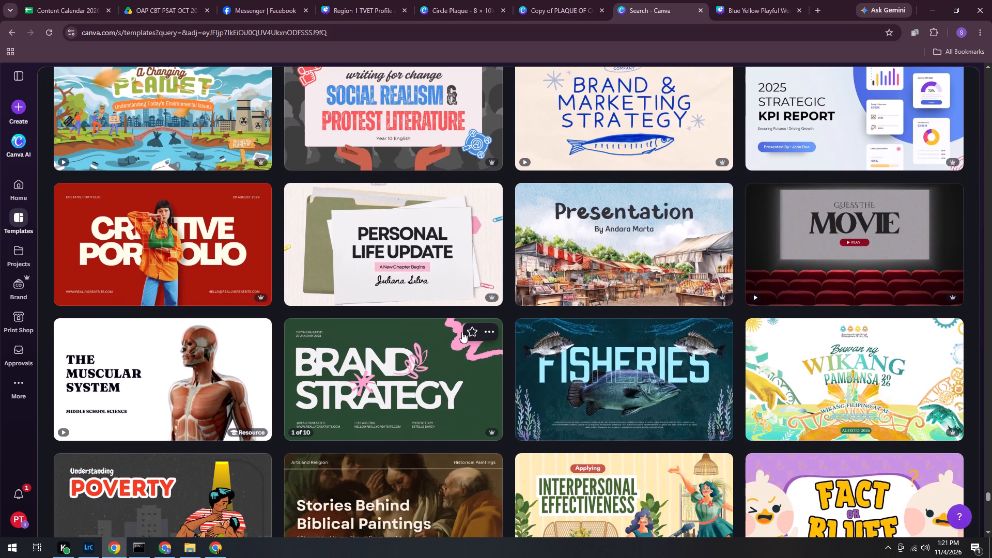
{"action": "scroll", "coordinate": [461, 332], "scroll_direction": "down", "scroll_amount": 5}
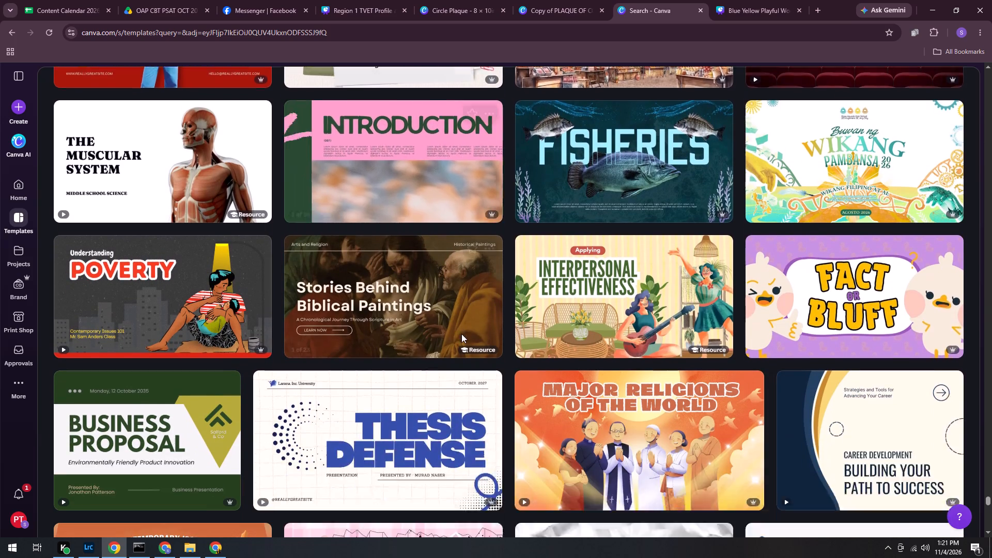
{"action": "scroll", "coordinate": [461, 334], "scroll_direction": "down", "scroll_amount": 3}
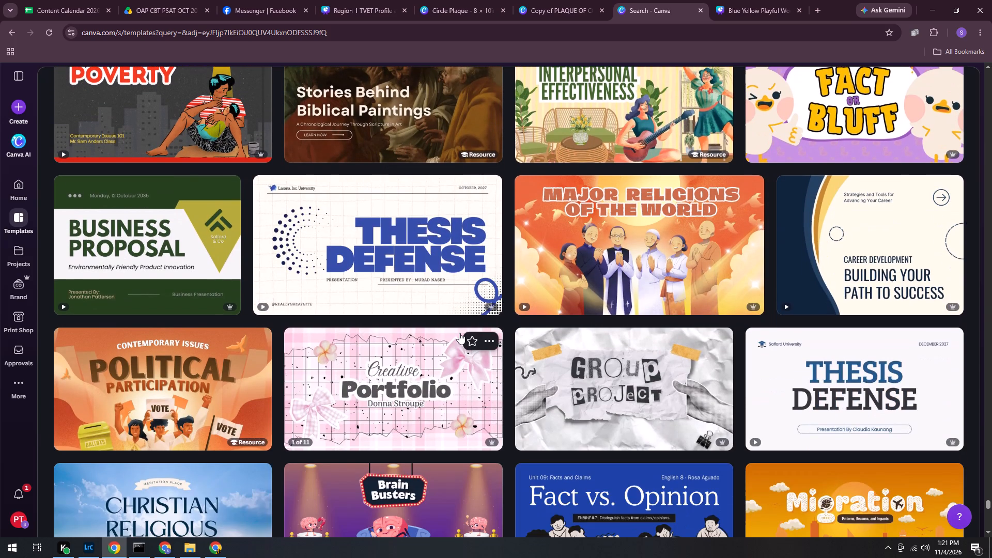
{"action": "scroll", "coordinate": [458, 342], "scroll_direction": "down", "scroll_amount": 4}
{"action": "scroll", "coordinate": [469, 283], "scroll_direction": "down", "scroll_amount": 3}
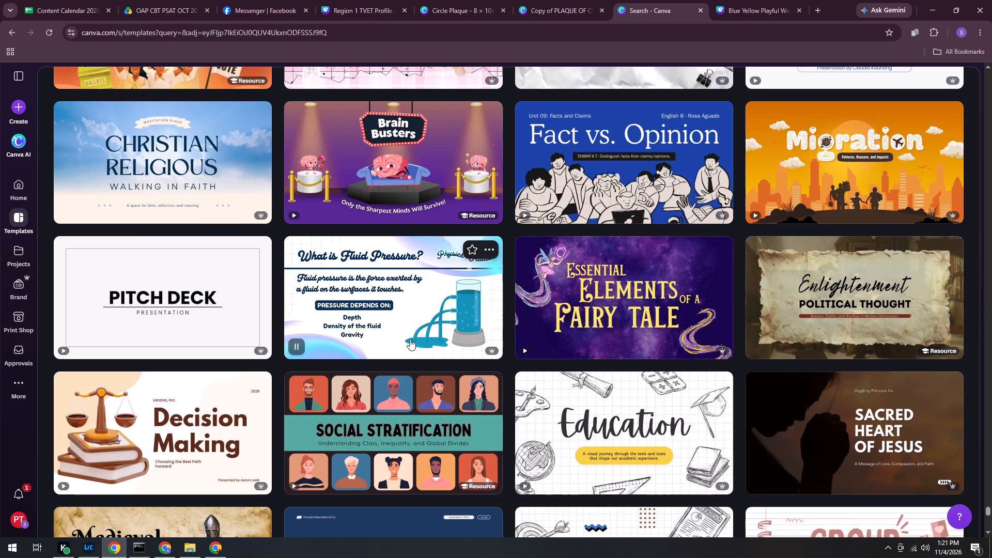
{"action": "scroll", "coordinate": [409, 339], "scroll_direction": "down", "scroll_amount": 3}
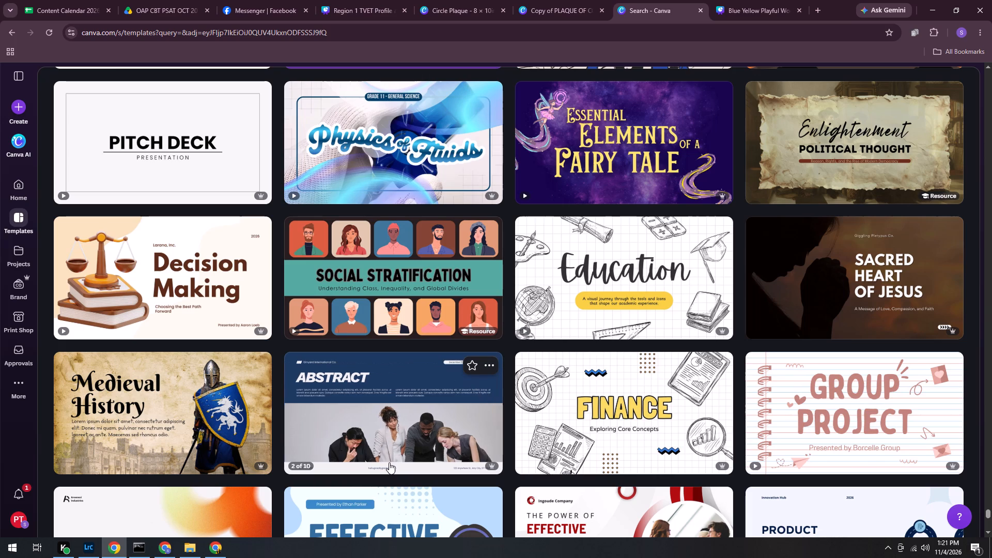
{"action": "scroll", "coordinate": [362, 435], "scroll_direction": "down", "scroll_amount": 4}
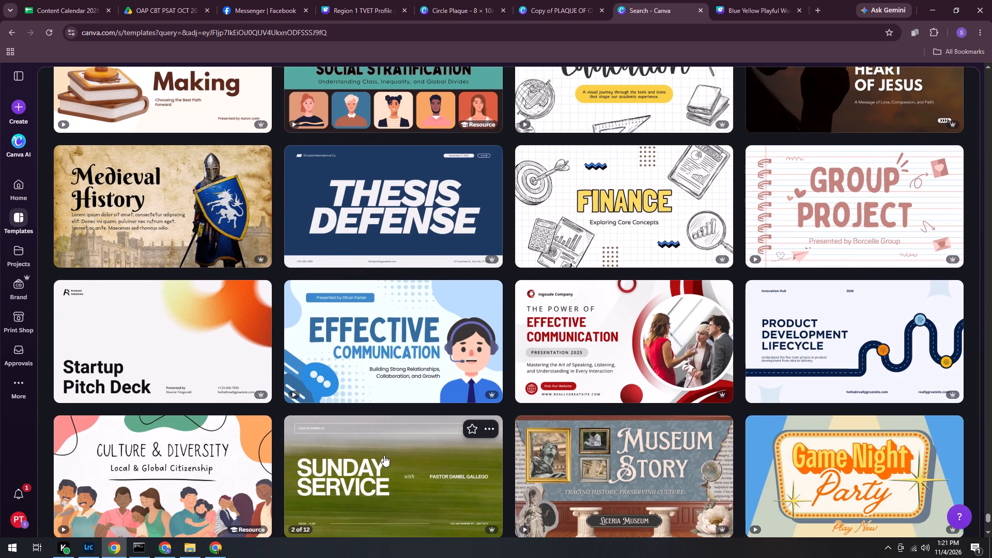
{"action": "scroll", "coordinate": [374, 451], "scroll_direction": "down", "scroll_amount": 3}
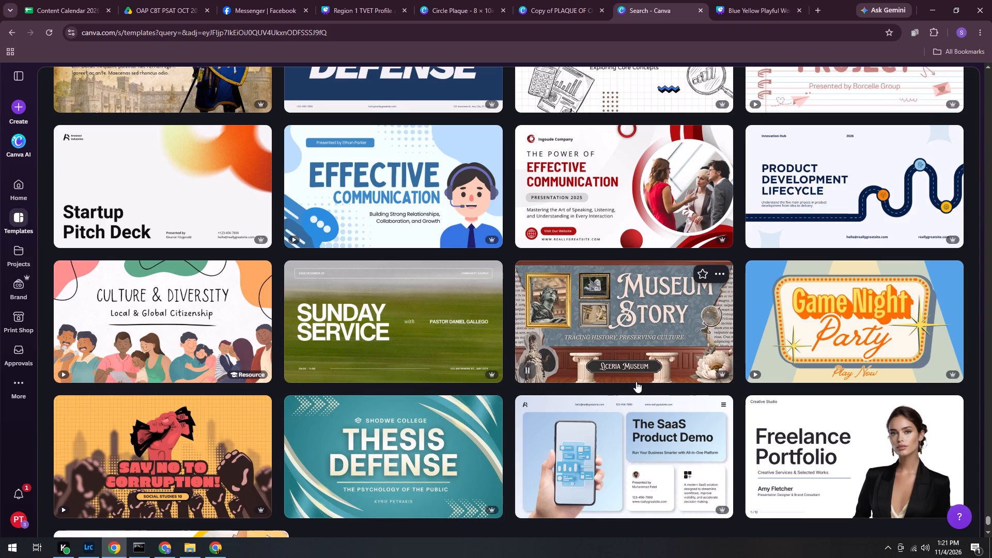
{"action": "scroll", "coordinate": [635, 382], "scroll_direction": "down", "scroll_amount": 4}
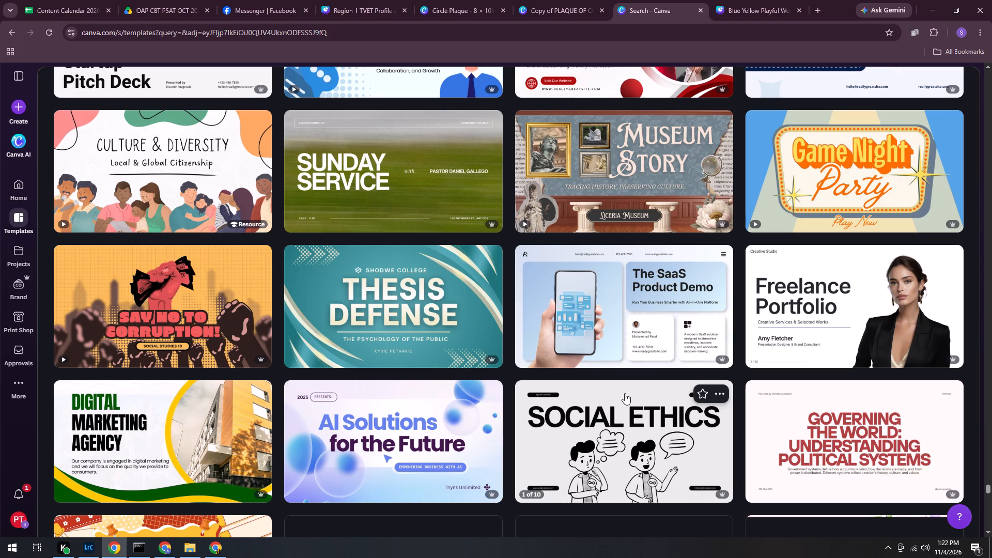
{"action": "scroll", "coordinate": [624, 393], "scroll_direction": "down", "scroll_amount": 4}
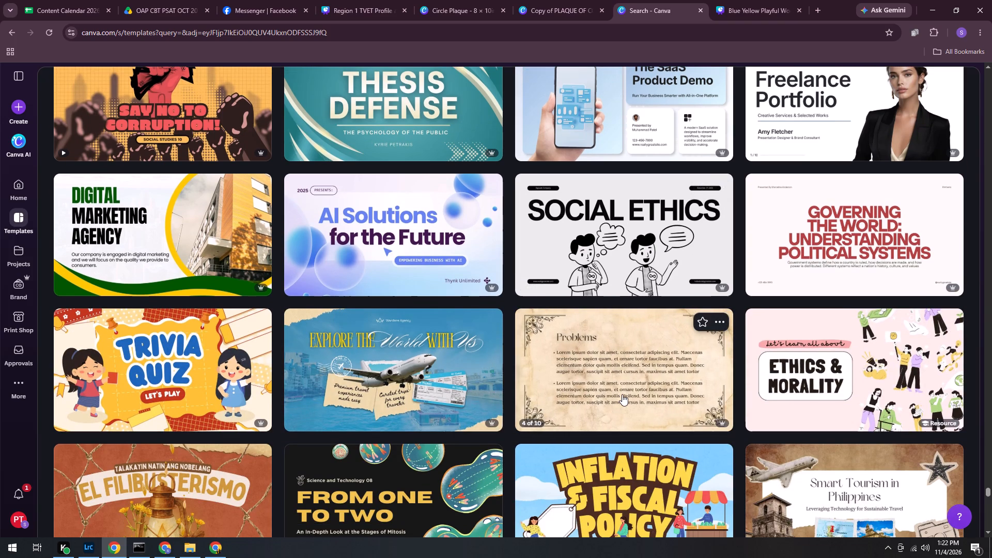
{"action": "scroll", "coordinate": [619, 397], "scroll_direction": "down", "scroll_amount": 8}
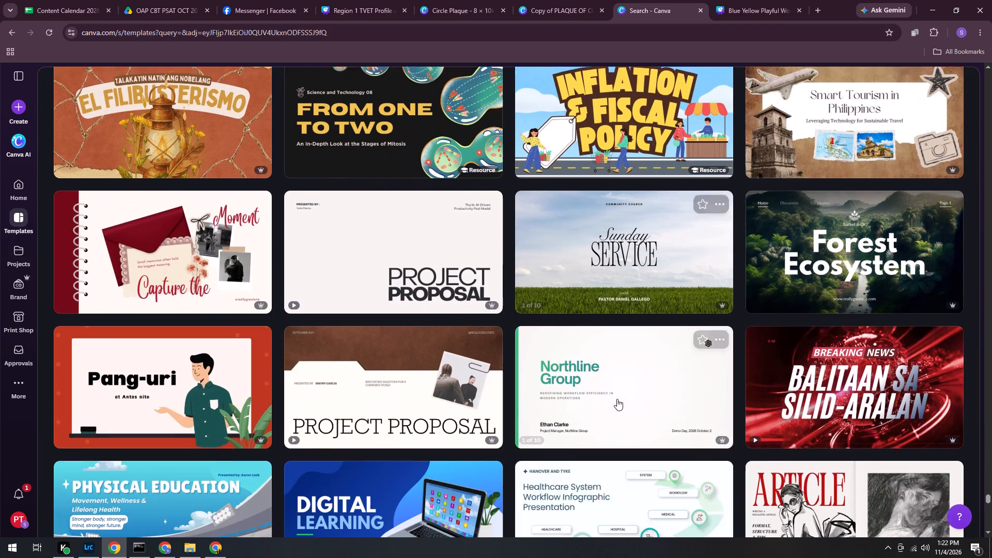
{"action": "scroll", "coordinate": [615, 398], "scroll_direction": "down", "scroll_amount": 3}
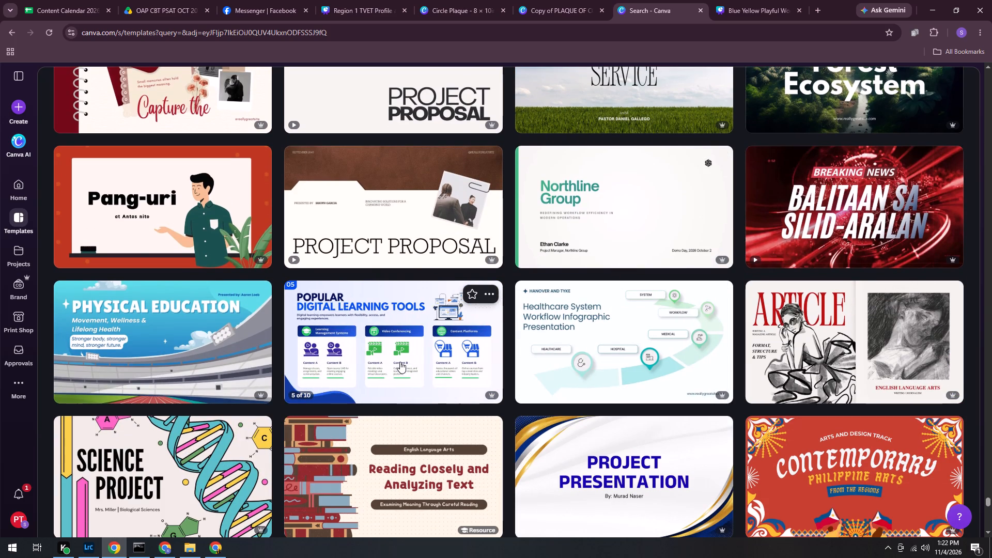
Open the blue and white Digital Learning presentation template for customizing, then return to the template results and close its preview.
{"action": "left_click", "coordinate": [396, 362]}
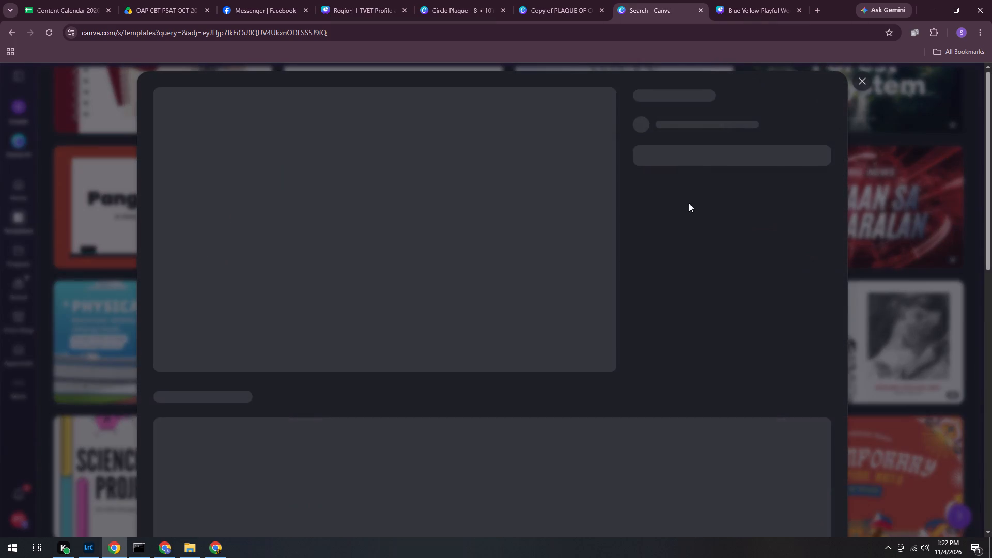
{"action": "left_click", "coordinate": [709, 204]}
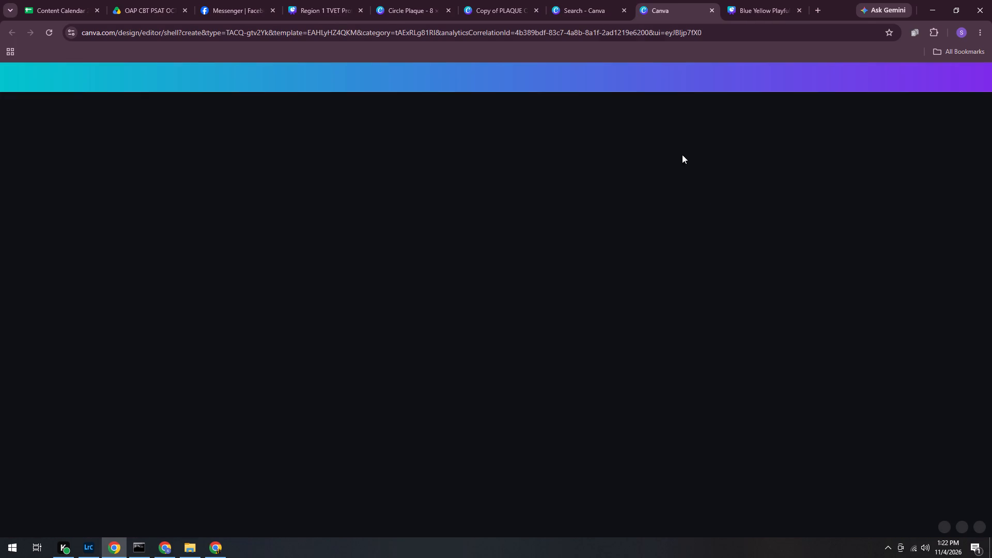
{"action": "left_click_drag", "start_coordinate": [602, 14], "coordinate": [600, 20]}
{"action": "left_click", "coordinate": [862, 85]}
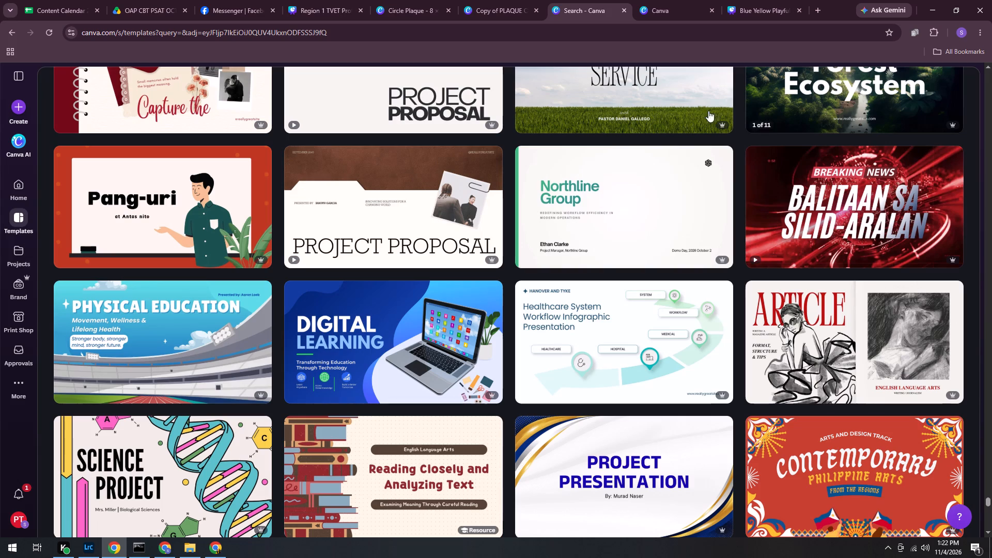
Browse further through the presentation template results, comparing cover designs for another suitable one.
{"action": "scroll", "coordinate": [344, 357], "scroll_direction": "down", "scroll_amount": 8}
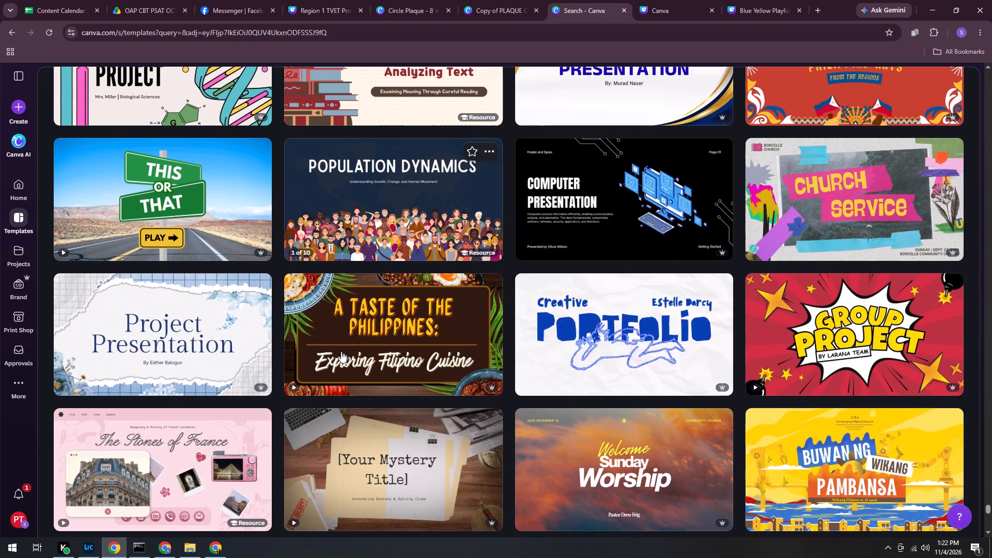
{"action": "scroll", "coordinate": [339, 344], "scroll_direction": "down", "scroll_amount": 4}
{"action": "scroll", "coordinate": [338, 342], "scroll_direction": "up", "scroll_amount": 5}
{"action": "scroll", "coordinate": [338, 342], "scroll_direction": "down", "scroll_amount": 6}
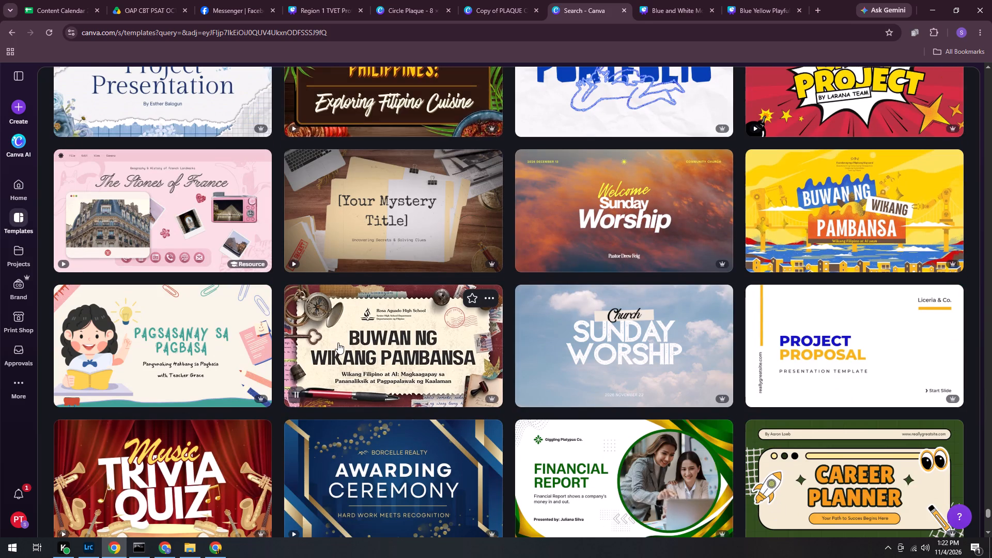
{"action": "scroll", "coordinate": [337, 344], "scroll_direction": "down", "scroll_amount": 6}
{"action": "scroll", "coordinate": [337, 344], "scroll_direction": "up", "scroll_amount": 4}
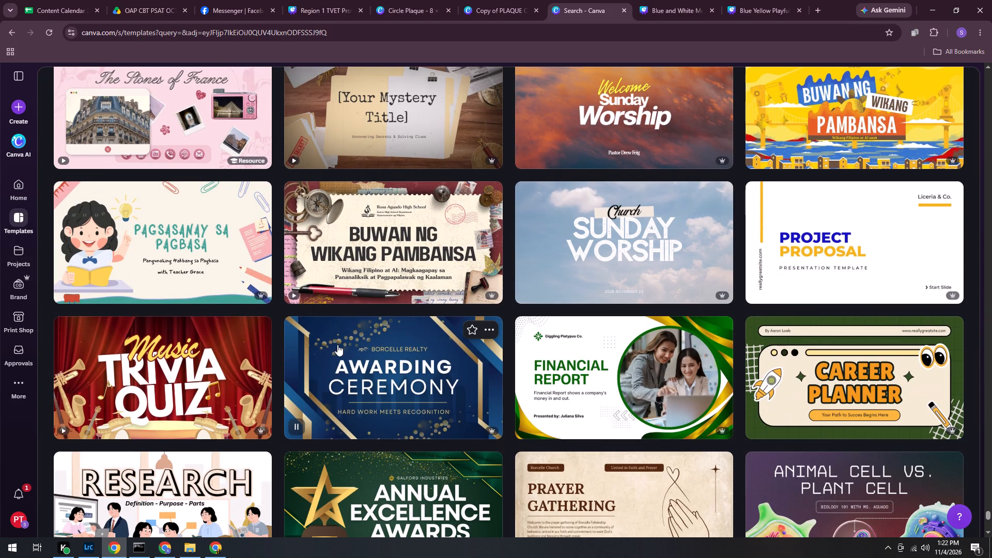
{"action": "scroll", "coordinate": [337, 346], "scroll_direction": "down", "scroll_amount": 4}
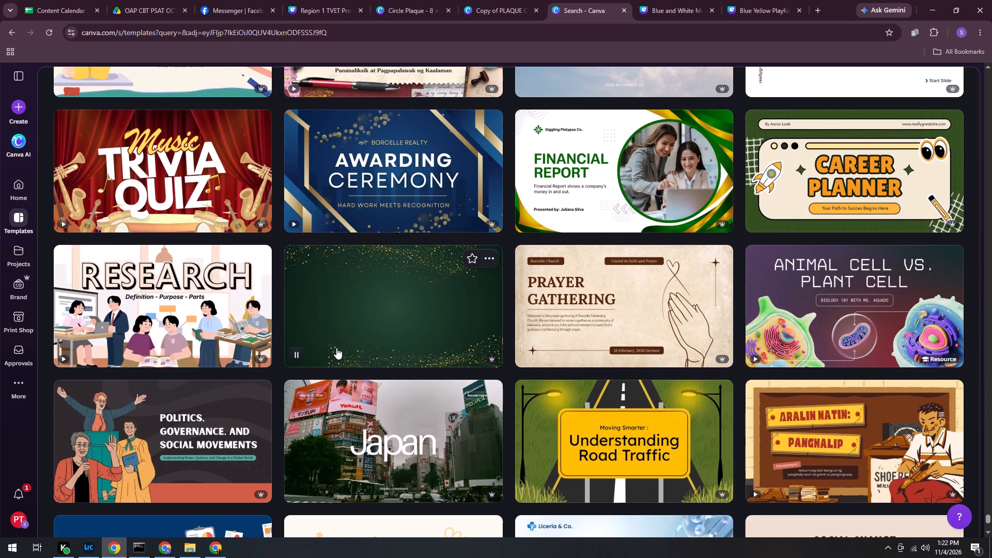
{"action": "scroll", "coordinate": [336, 348], "scroll_direction": "down", "scroll_amount": 2}
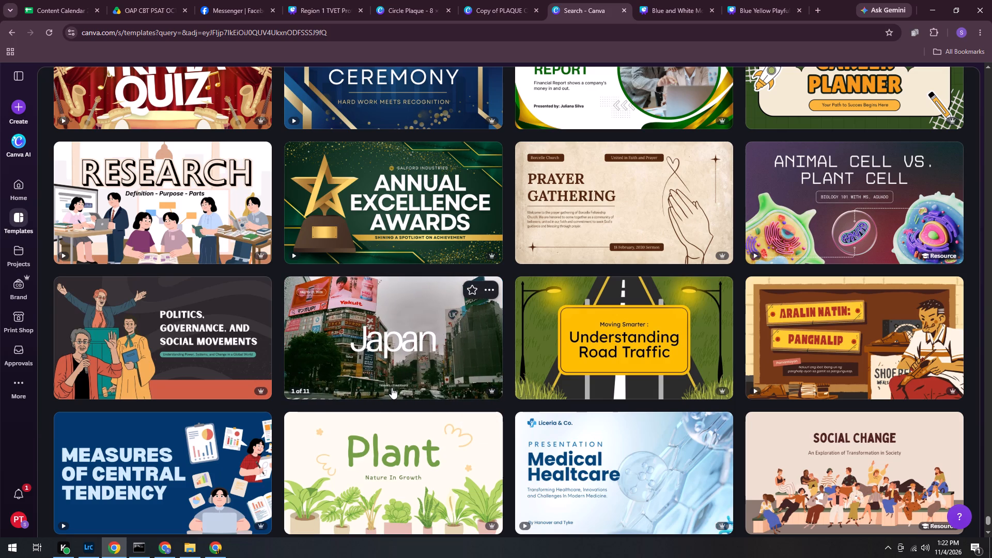
{"action": "scroll", "coordinate": [473, 385], "scroll_direction": "down", "scroll_amount": 6}
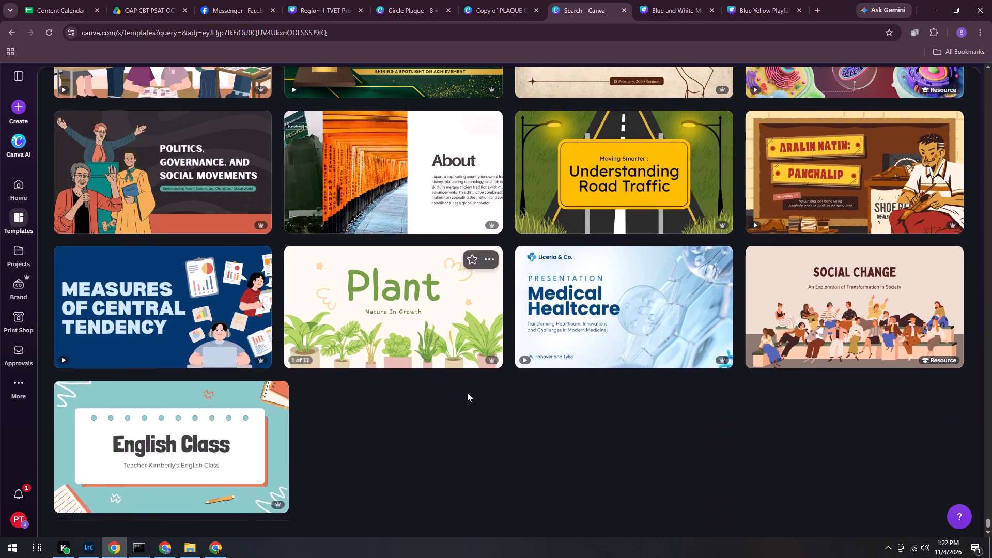
{"action": "scroll", "coordinate": [474, 406], "scroll_direction": "down", "scroll_amount": 5}
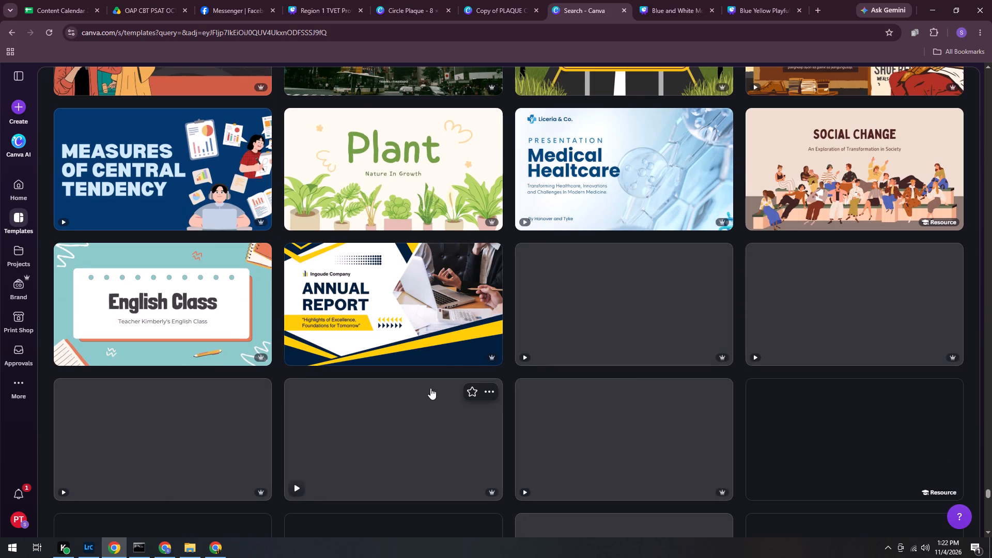
{"action": "scroll", "coordinate": [418, 391], "scroll_direction": "down", "scroll_amount": 2}
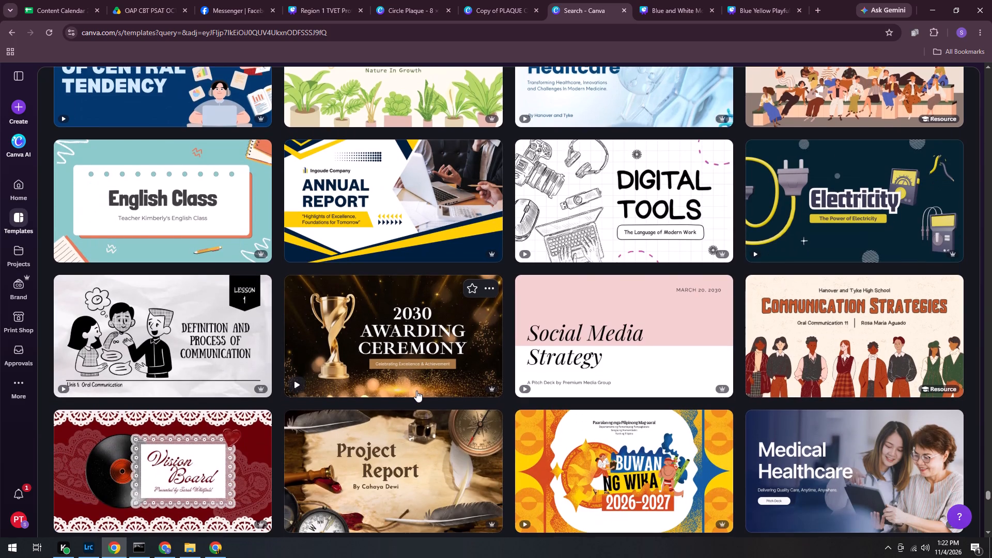
{"action": "scroll", "coordinate": [416, 392], "scroll_direction": "down", "scroll_amount": 7}
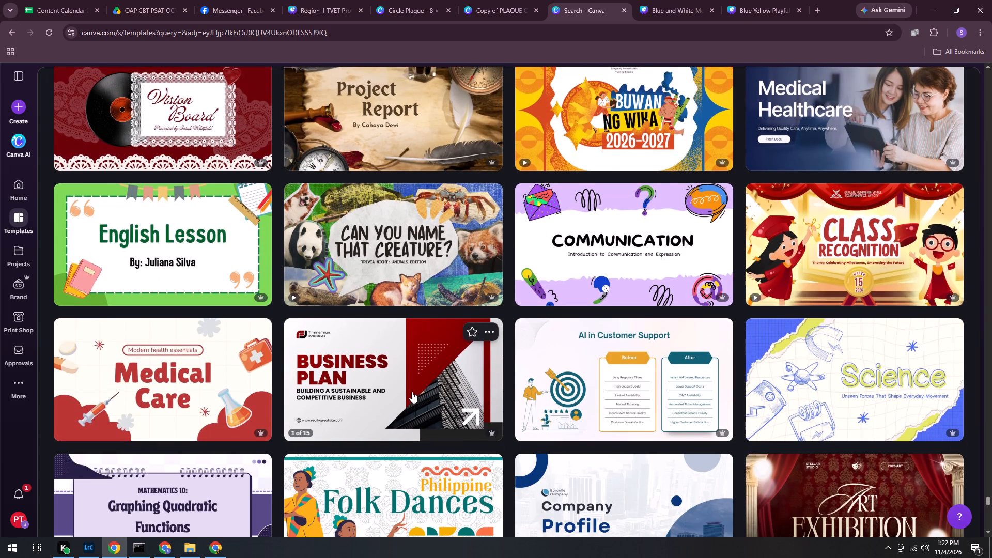
{"action": "scroll", "coordinate": [411, 391], "scroll_direction": "down", "scroll_amount": 5}
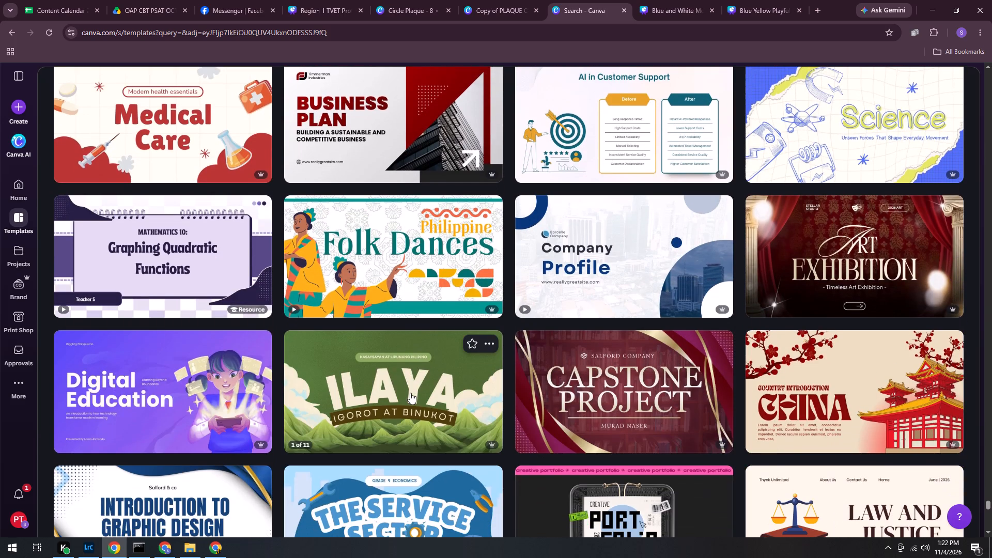
{"action": "scroll", "coordinate": [410, 394], "scroll_direction": "down", "scroll_amount": 6}
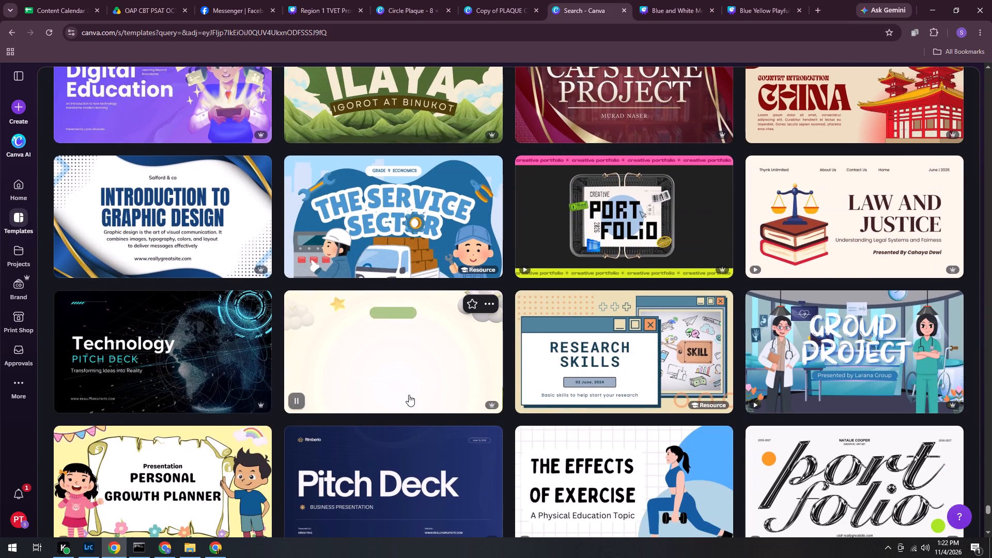
{"action": "scroll", "coordinate": [407, 396], "scroll_direction": "down", "scroll_amount": 6}
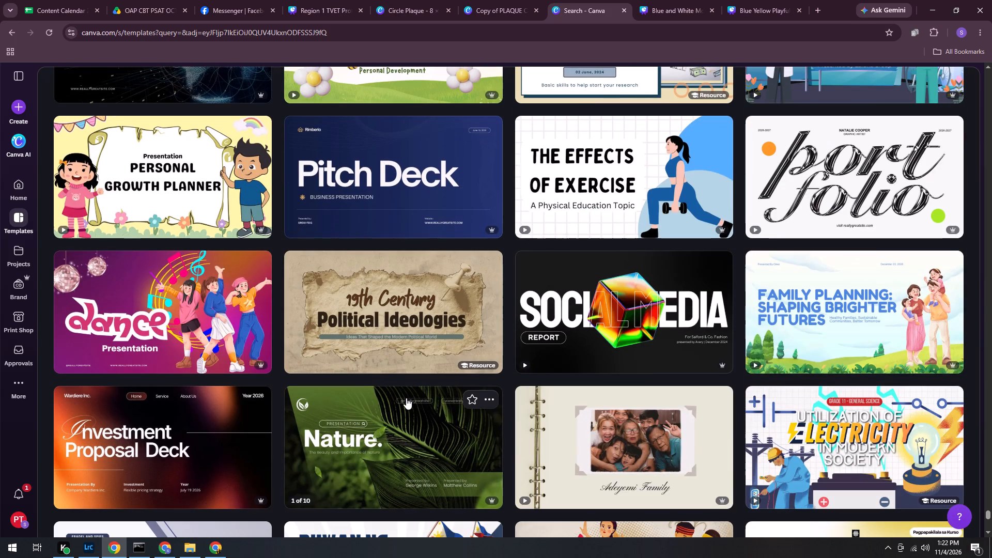
{"action": "scroll", "coordinate": [406, 398], "scroll_direction": "down", "scroll_amount": 4}
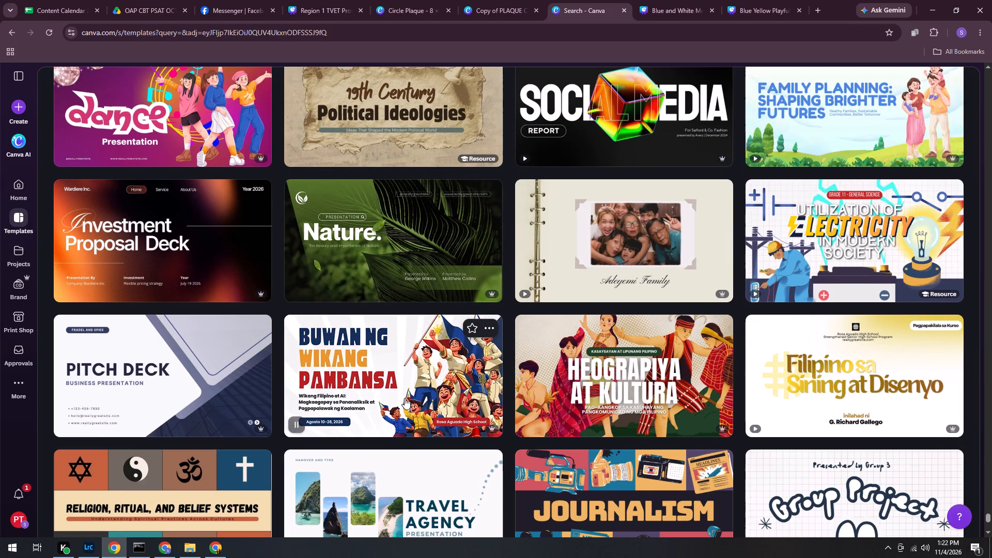
{"action": "scroll", "coordinate": [405, 398], "scroll_direction": "down", "scroll_amount": 6}
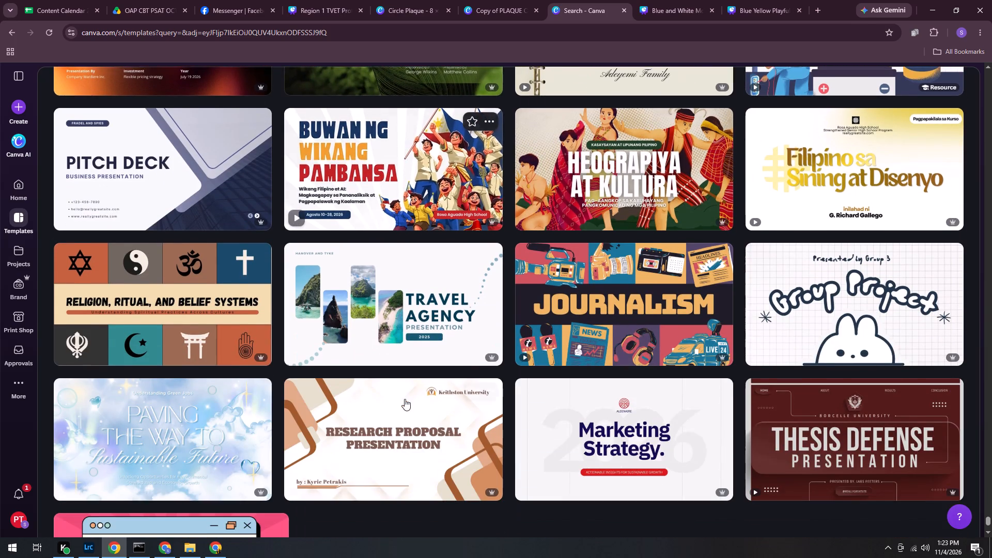
{"action": "scroll", "coordinate": [405, 399], "scroll_direction": "down", "scroll_amount": 8}
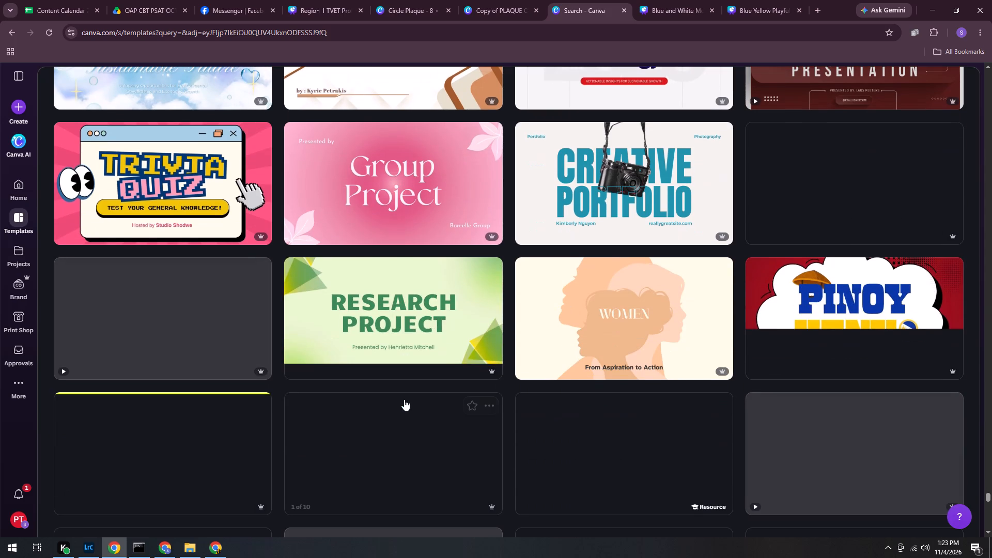
{"action": "scroll", "coordinate": [404, 399], "scroll_direction": "down", "scroll_amount": 6}
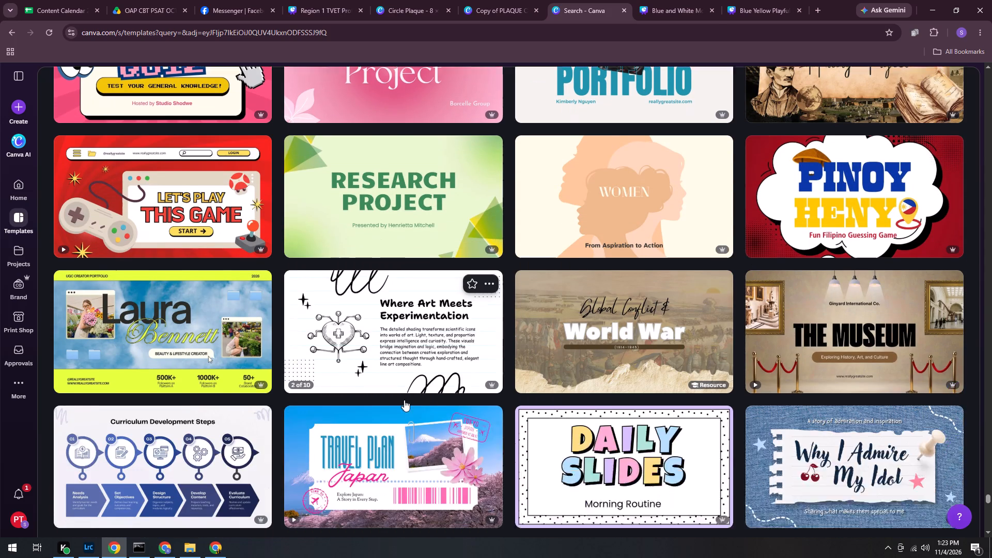
{"action": "scroll", "coordinate": [404, 400], "scroll_direction": "down", "scroll_amount": 4}
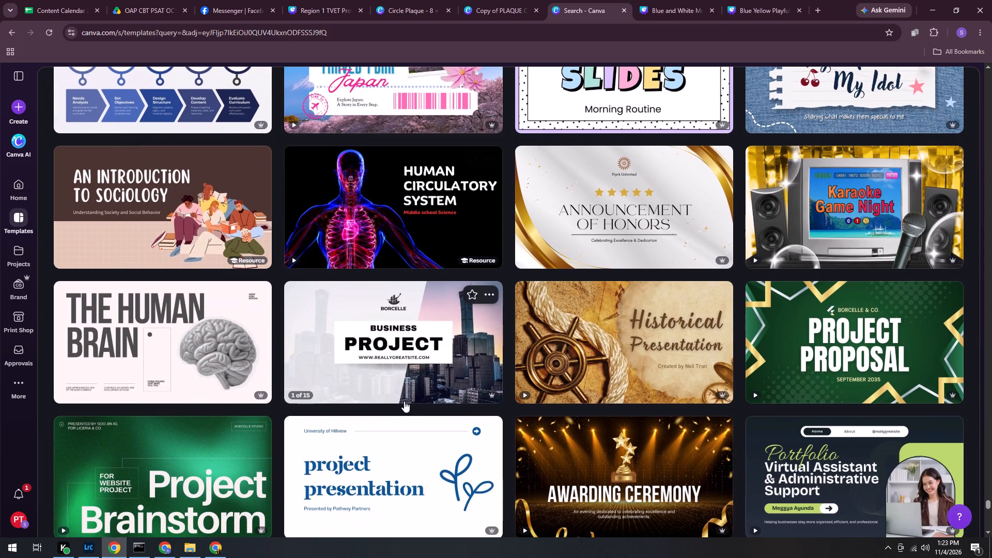
{"action": "scroll", "coordinate": [404, 401], "scroll_direction": "down", "scroll_amount": 7}
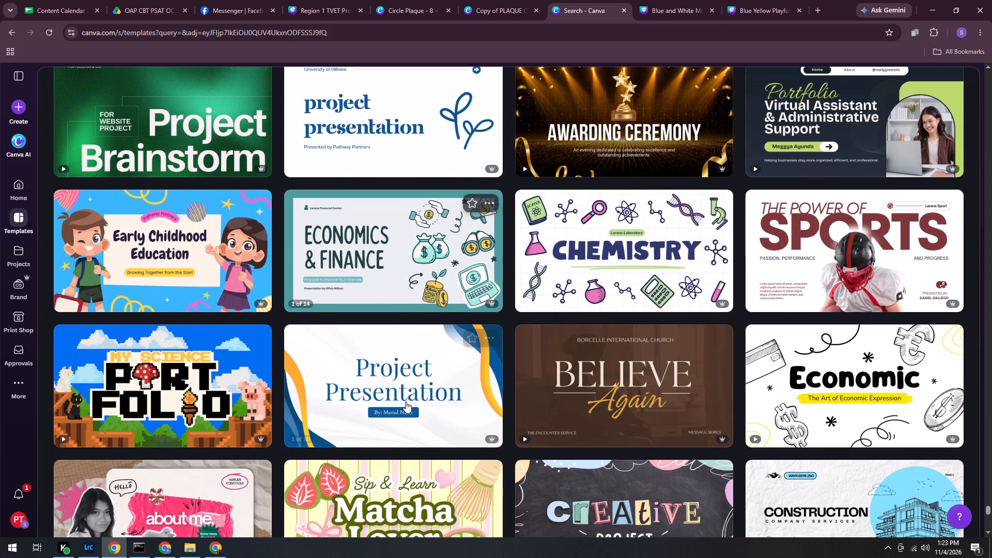
{"action": "scroll", "coordinate": [406, 401], "scroll_direction": "down", "scroll_amount": 6}
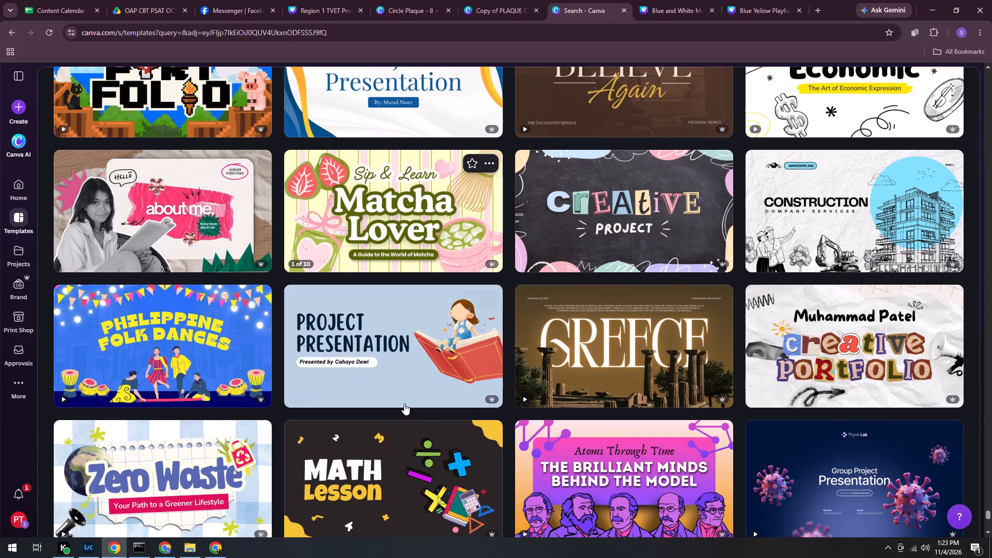
{"action": "scroll", "coordinate": [405, 406], "scroll_direction": "down", "scroll_amount": 7}
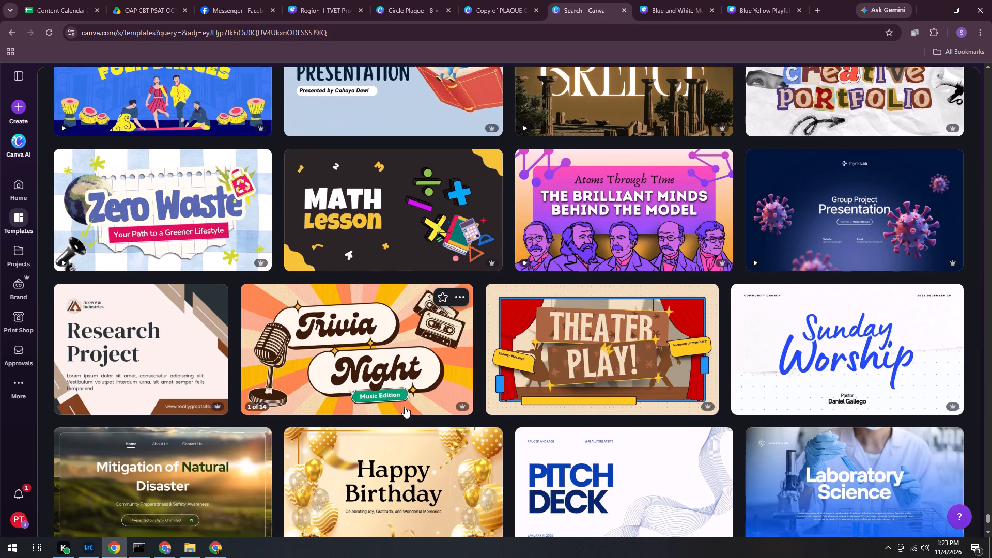
{"action": "scroll", "coordinate": [405, 407], "scroll_direction": "down", "scroll_amount": 5}
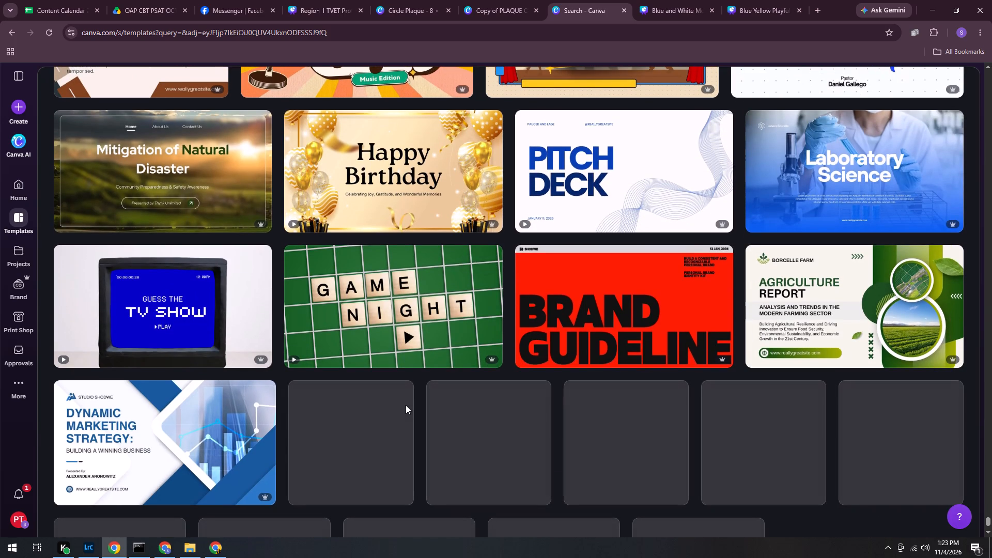
{"action": "scroll", "coordinate": [406, 405], "scroll_direction": "down", "scroll_amount": 3}
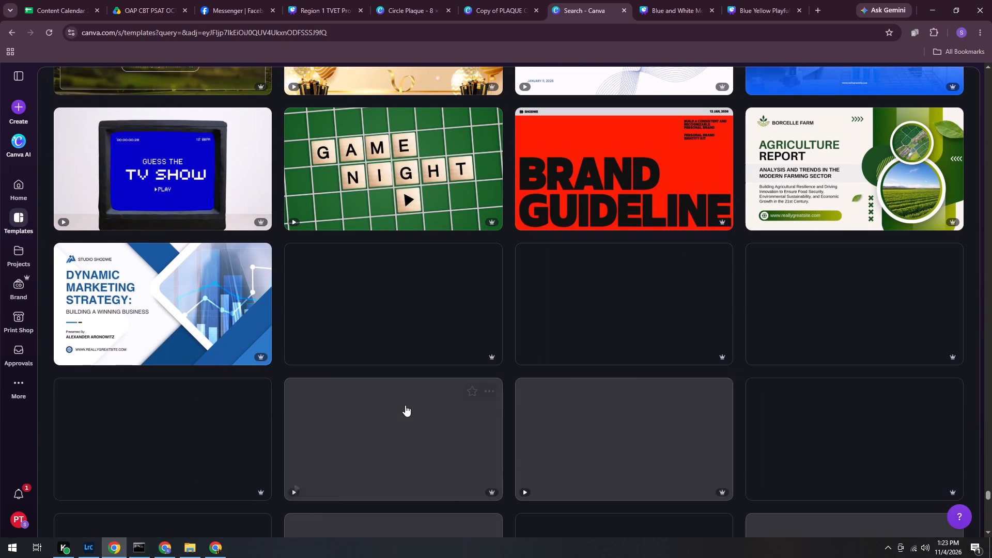
{"action": "scroll", "coordinate": [405, 405], "scroll_direction": "down", "scroll_amount": 4}
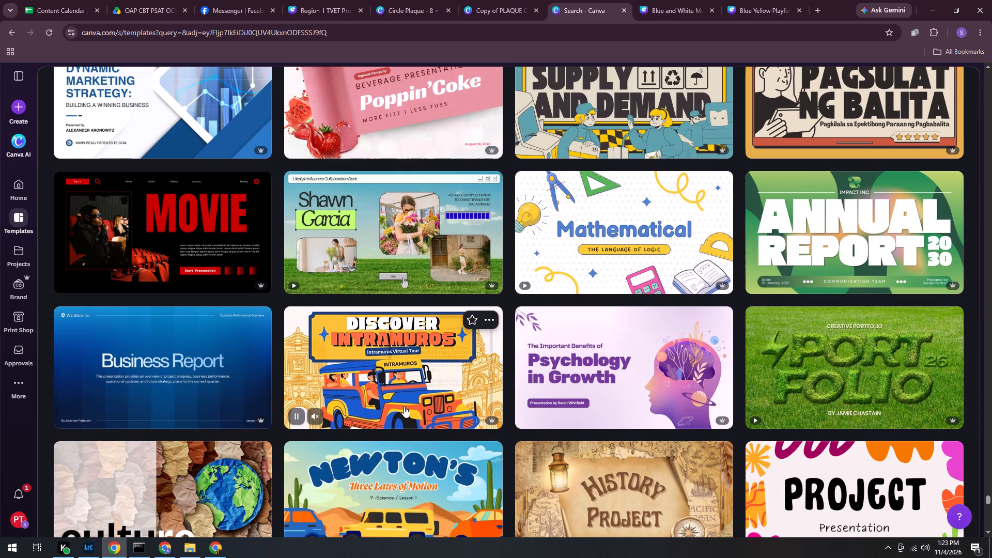
{"action": "scroll", "coordinate": [404, 406], "scroll_direction": "down", "scroll_amount": 5}
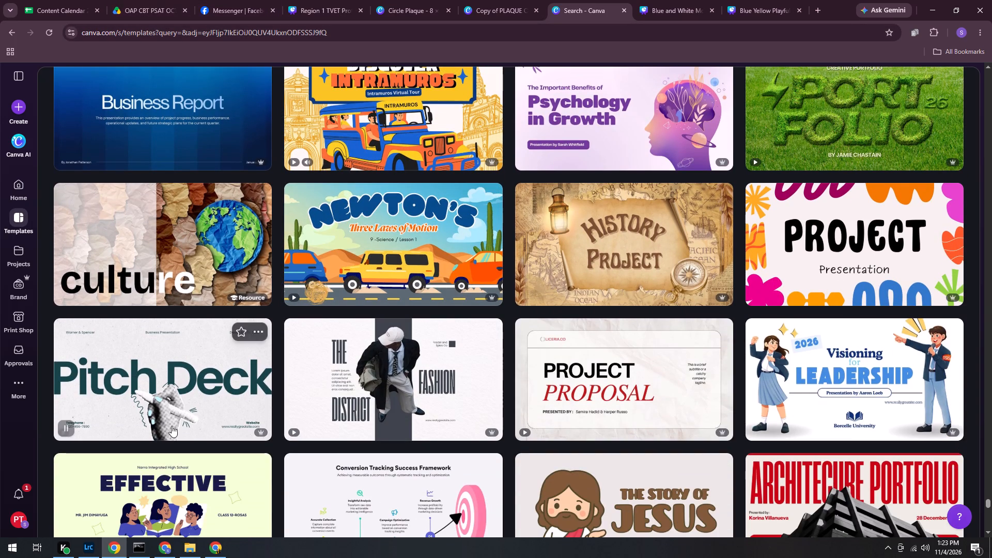
Switch to the Region 1 TVET Profile presentation in Google Slides and review the teacher target in the SHS TVL teachers slide's speaker notes.
{"action": "left_click", "coordinate": [169, 554]}
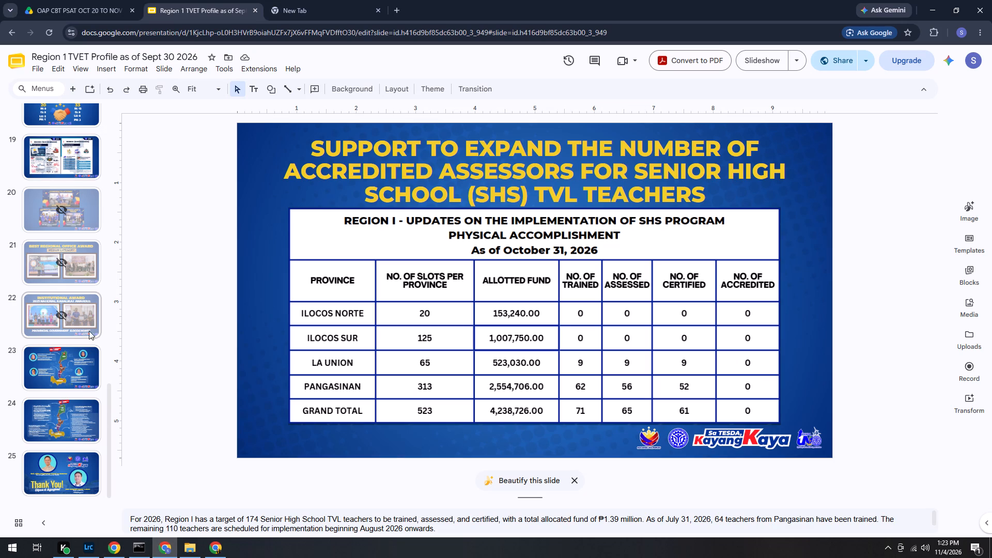
{"action": "scroll", "coordinate": [82, 311], "scroll_direction": "up", "scroll_amount": 4}
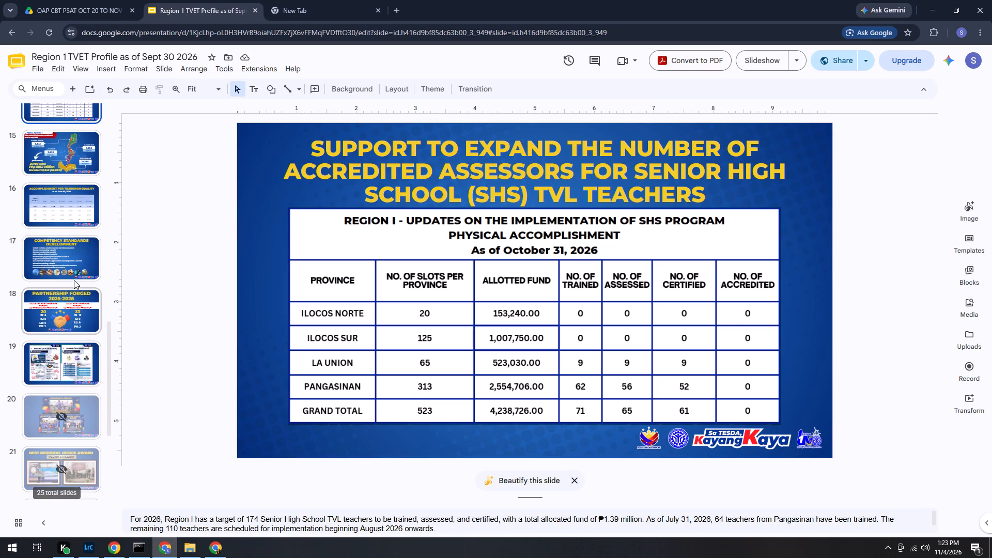
{"action": "left_click", "coordinate": [117, 553]}
{"action": "left_click", "coordinate": [115, 553]}
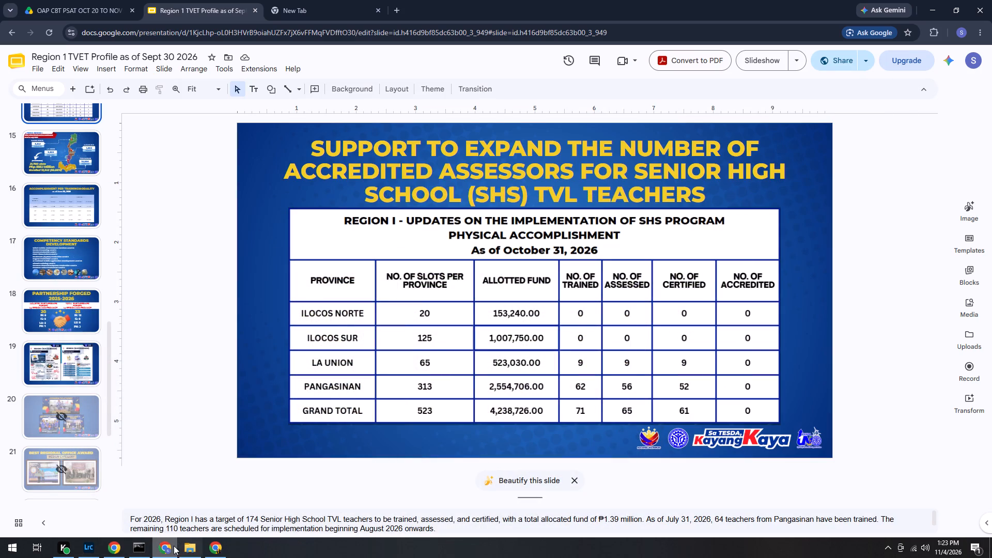
{"action": "left_click", "coordinate": [172, 546]}
{"action": "left_click", "coordinate": [161, 547]}
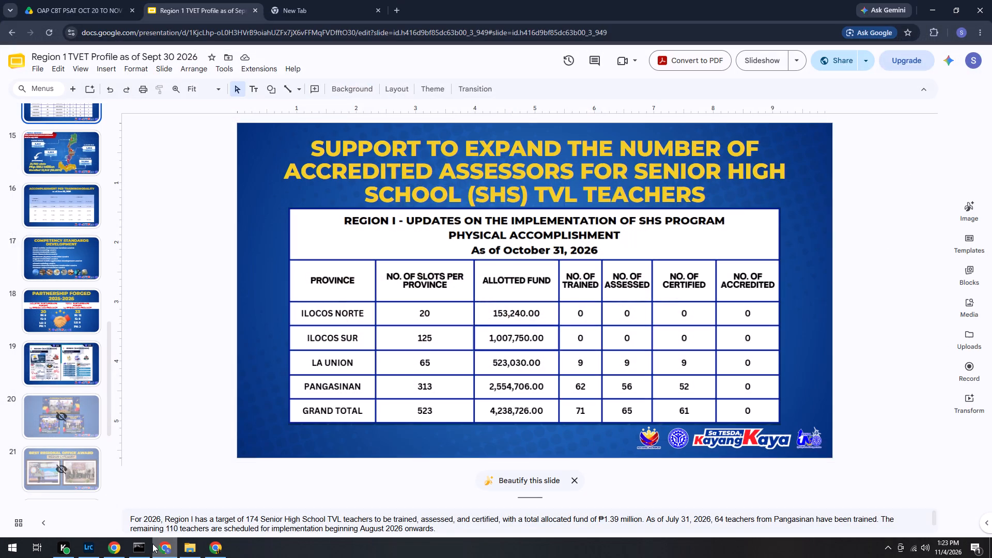
{"action": "left_click", "coordinate": [178, 520]}
{"action": "scroll", "coordinate": [272, 518], "scroll_direction": "down", "scroll_amount": 2}
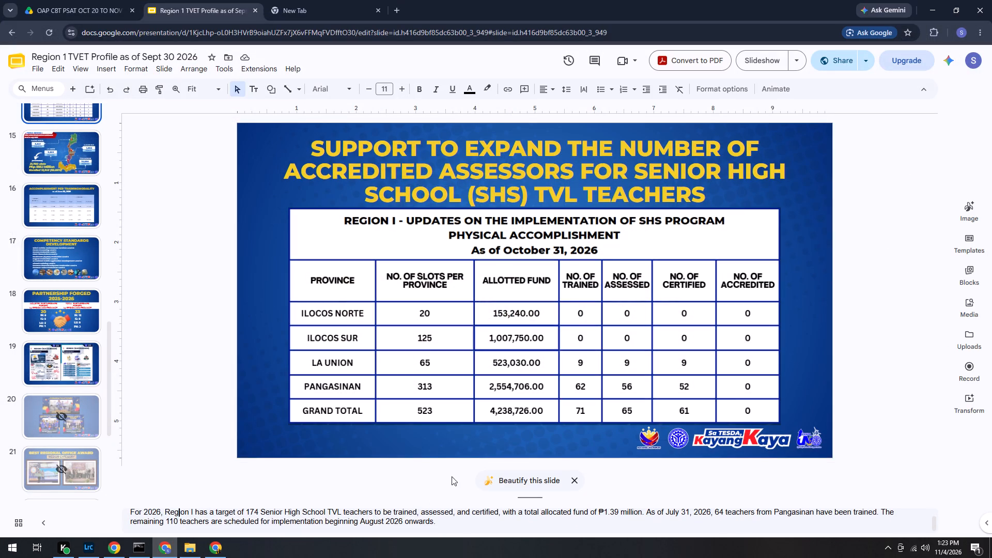
{"action": "left_click_drag", "start_coordinate": [250, 515], "coordinate": [255, 514]}
{"action": "left_click_drag", "start_coordinate": [246, 511], "coordinate": [254, 511]}
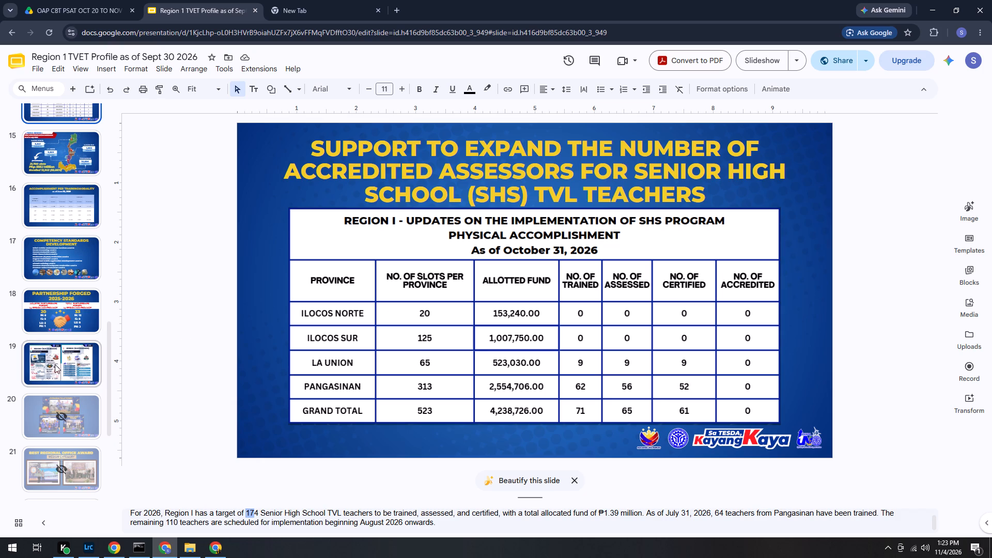
On the 2025 TESDA Scholarship Programs slide, set the custom line spacing of the red banner's text to 1.
{"action": "scroll", "coordinate": [50, 363], "scroll_direction": "up", "scroll_amount": 3}
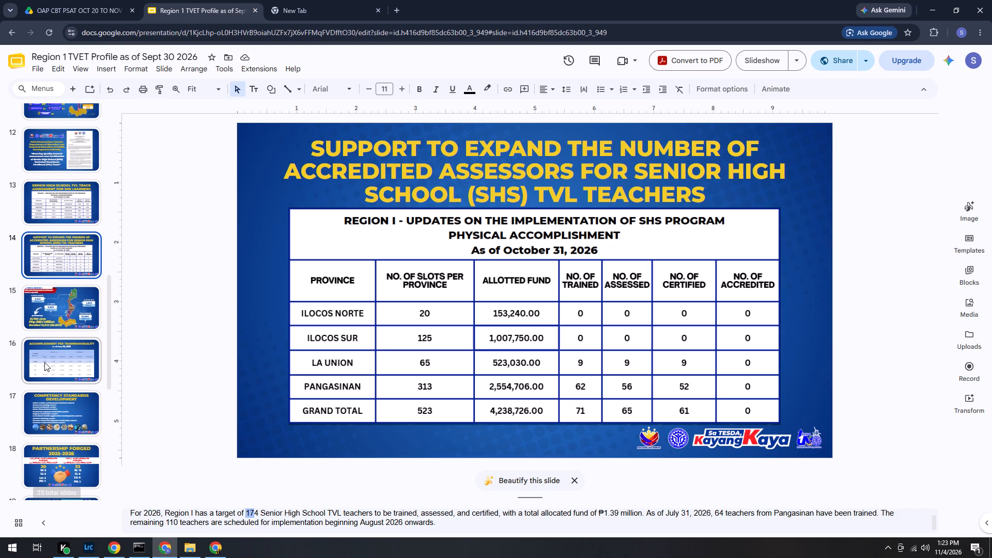
{"action": "left_click", "coordinate": [72, 314]}
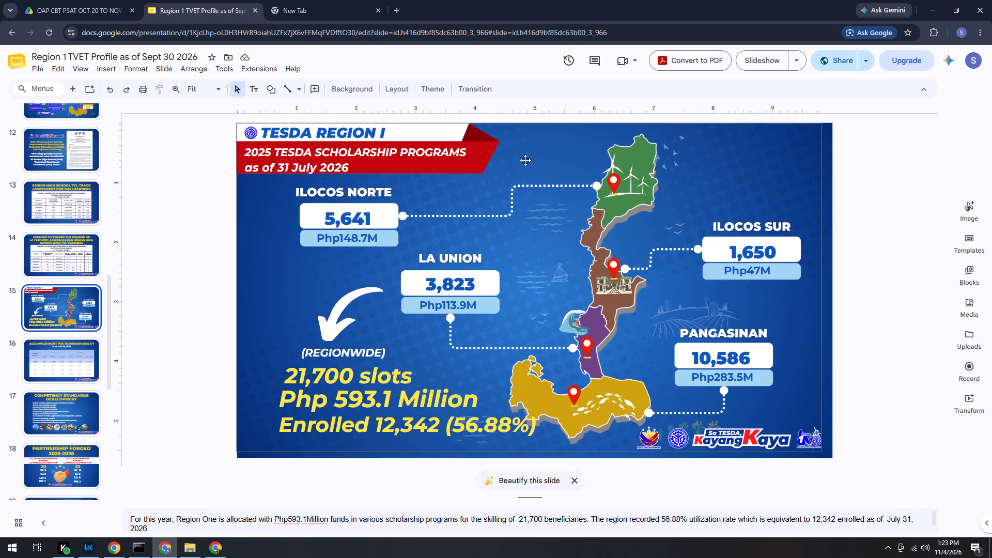
{"action": "left_click", "coordinate": [338, 163]}
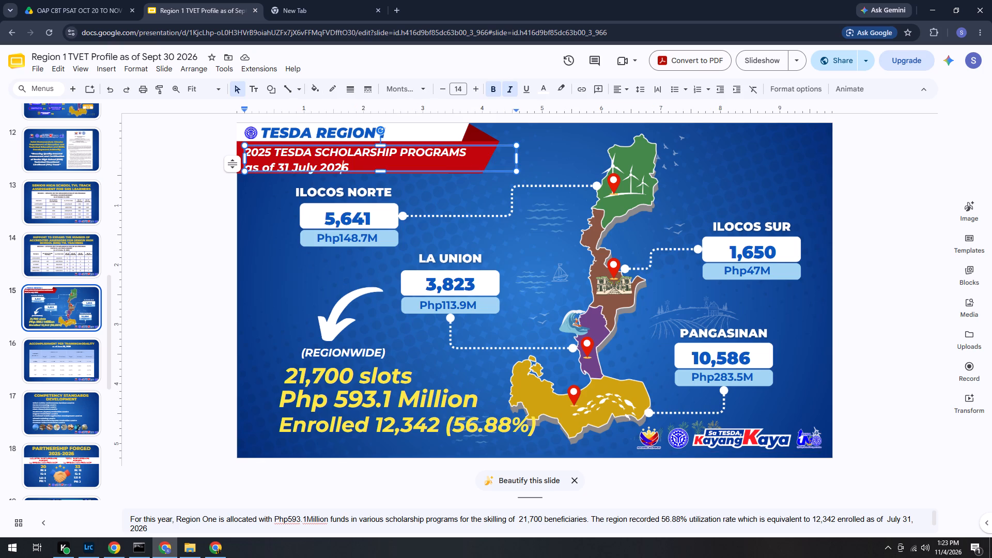
{"action": "left_click", "coordinate": [640, 89]}
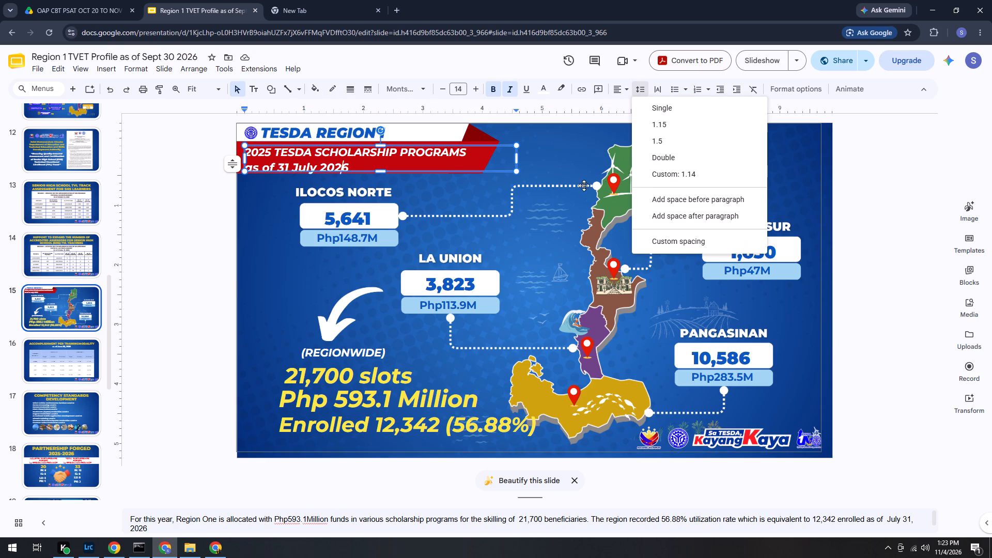
{"action": "left_click", "coordinate": [498, 202]}
{"action": "left_click", "coordinate": [418, 163]}
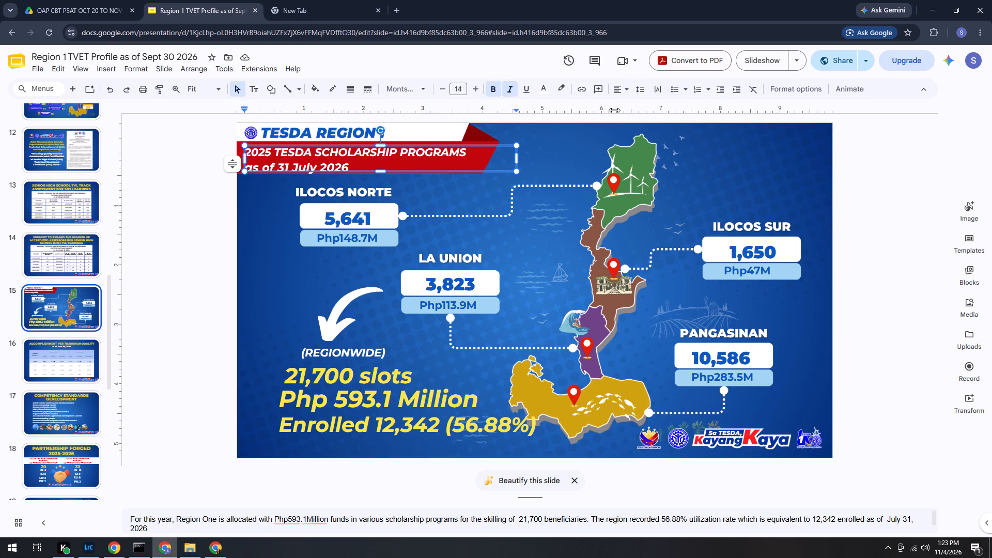
{"action": "left_click", "coordinate": [640, 90]}
{"action": "left_click", "coordinate": [664, 240]}
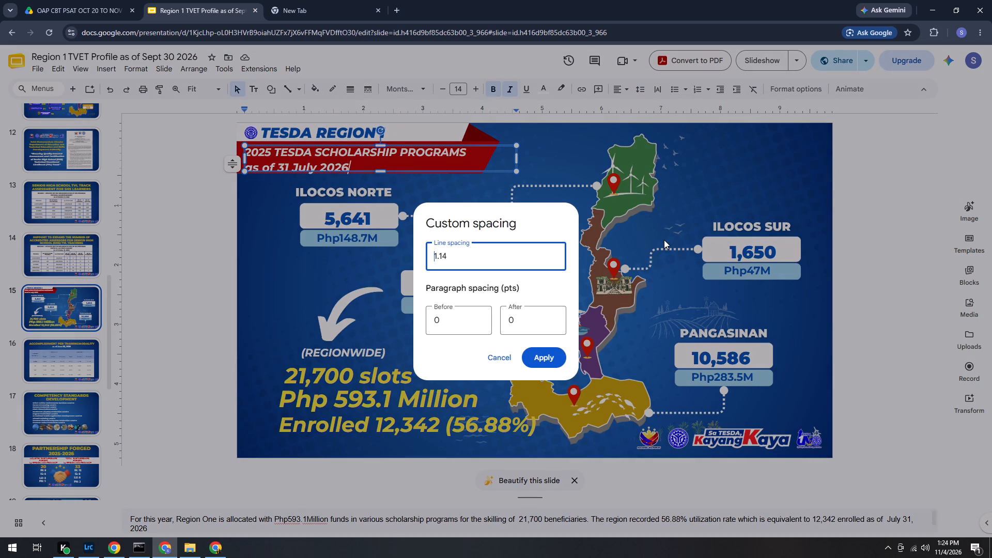
{"action": "left_click", "coordinate": [458, 256]}
{"action": "key", "text": "BackSpace"}
{"action": "key", "text": "BackSpace"}
{"action": "key", "text": "BackSpace"}
{"action": "key", "text": "Return"}
{"action": "left_click", "coordinate": [533, 363]}
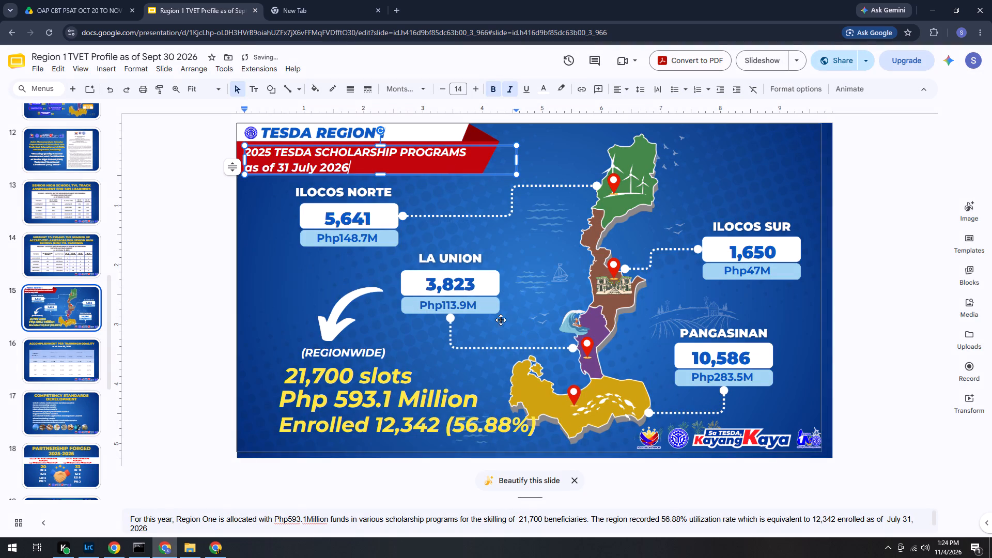
Nudge the scholarship programs text box slightly upward within the red banner and deselect it.
{"action": "left_click", "coordinate": [438, 176]}
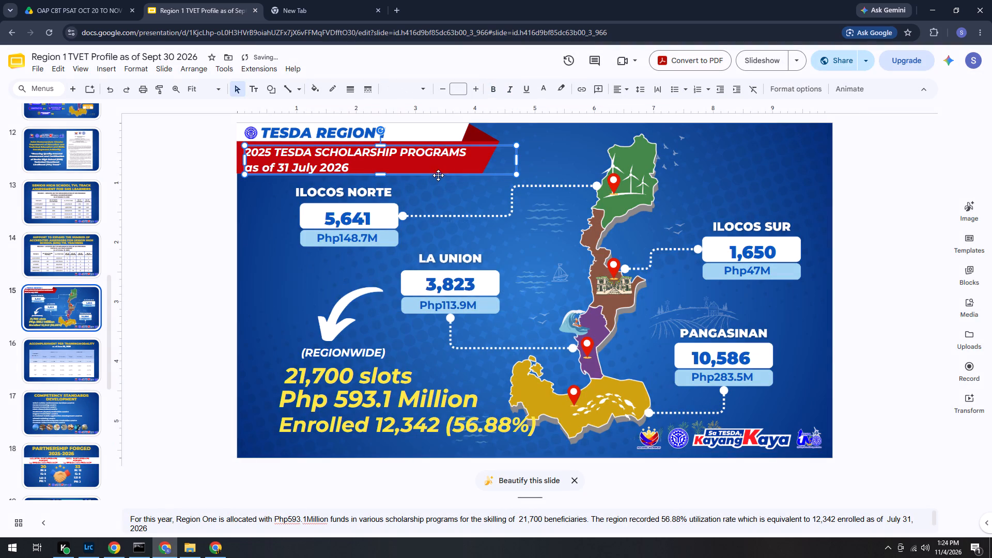
{"action": "key", "text": "Up"}
{"action": "key", "text": "Up"}
{"action": "key", "text": "Up"}
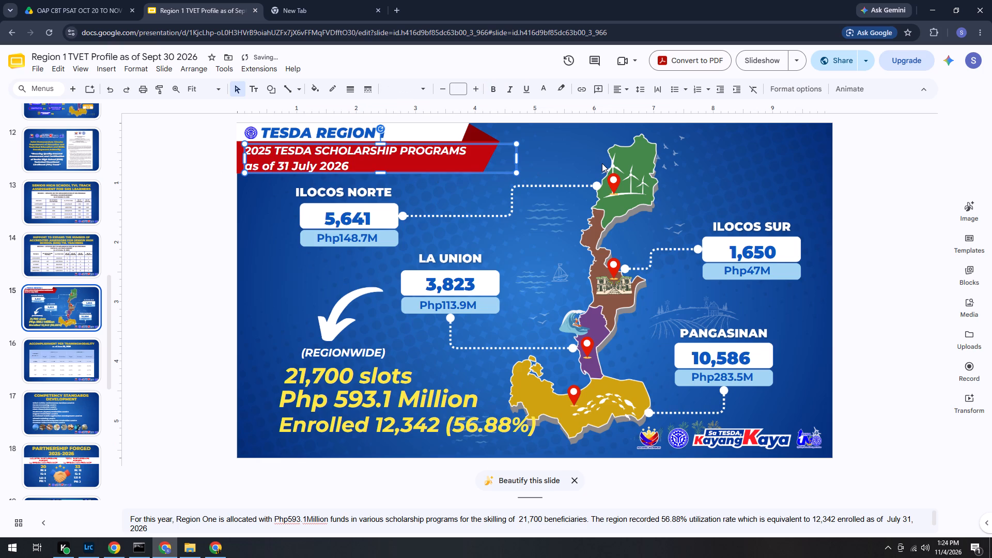
{"action": "key", "text": "Up"}
{"action": "key", "text": "Up"}
{"action": "key", "text": "Up"}
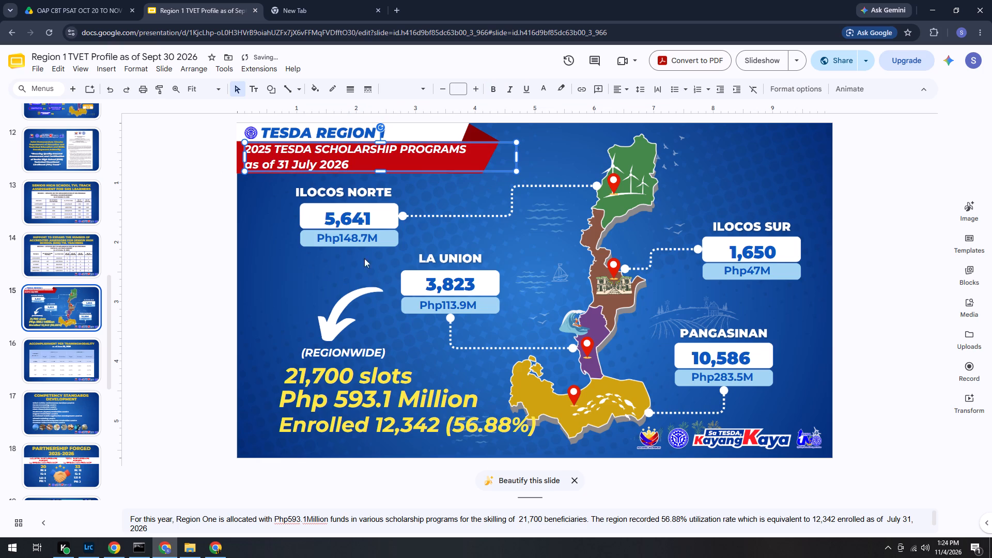
{"action": "left_click", "coordinate": [208, 282]}
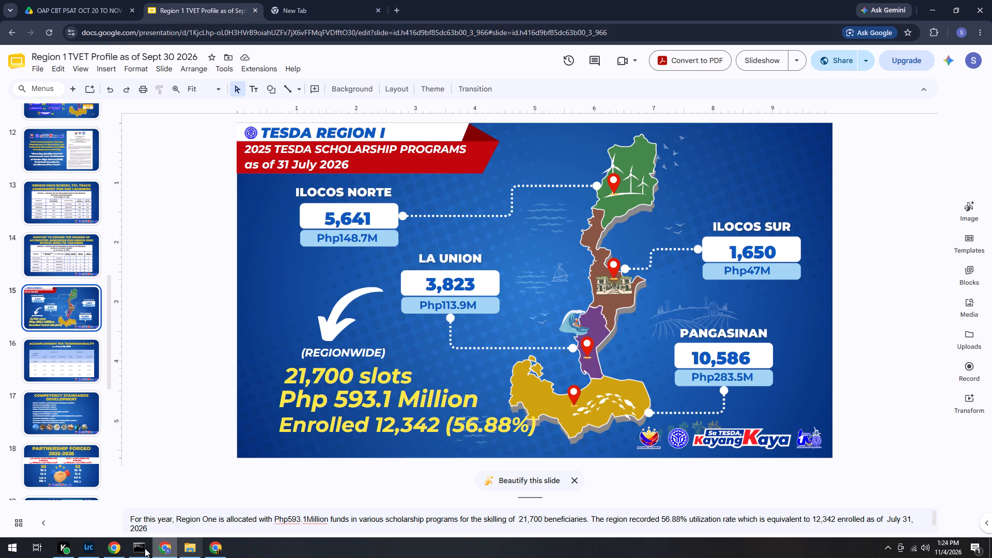
From the desktop, open a new maximized Chrome window and search Google for "spmor".
{"action": "left_click", "coordinate": [991, 552]}
{"action": "double_click", "coordinate": [12, 485]}
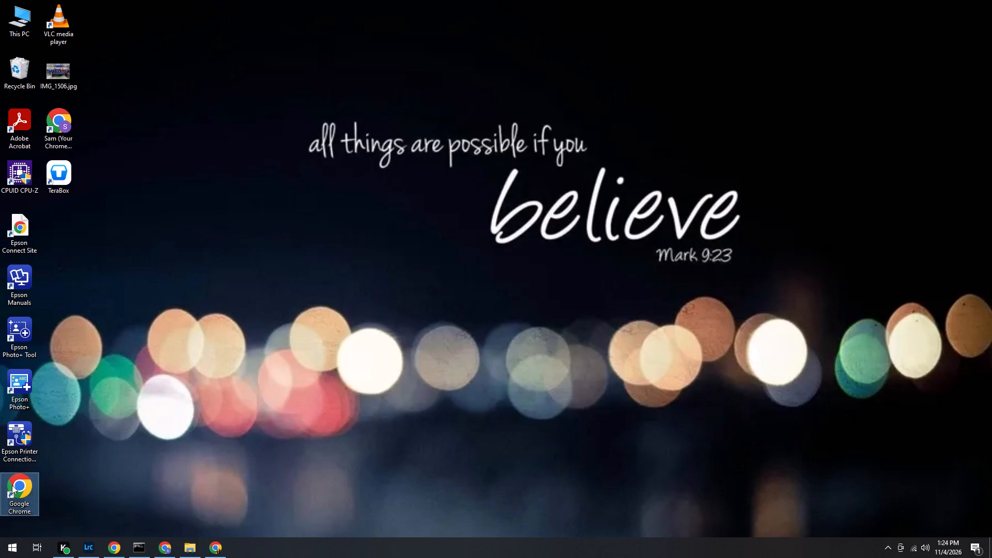
{"action": "left_click", "coordinate": [338, 350]}
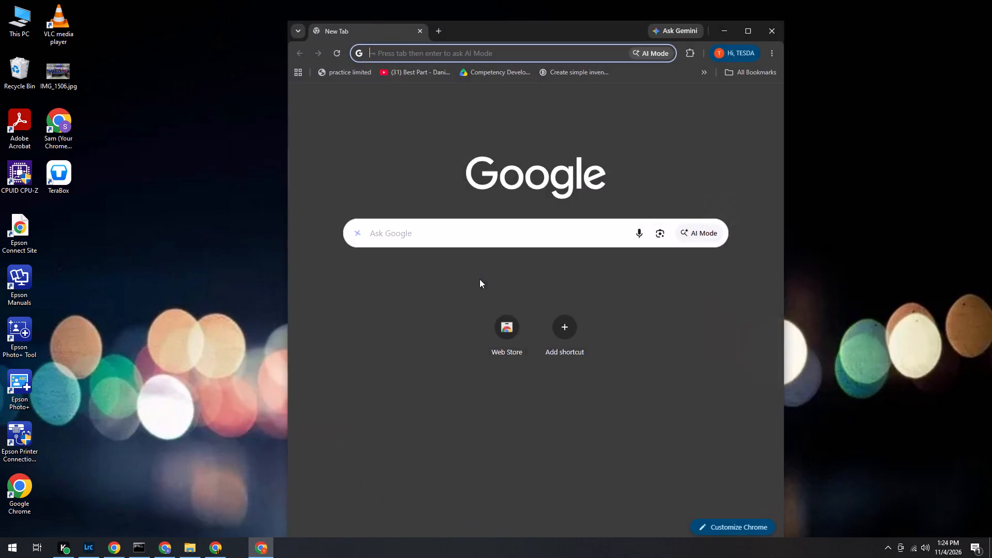
{"action": "left_click", "coordinate": [747, 33]}
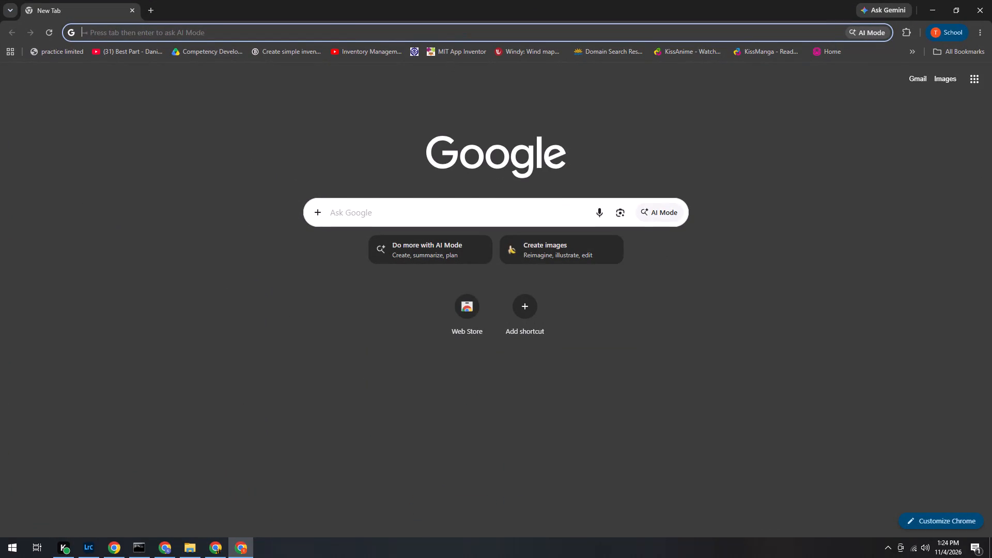
{"action": "type", "text": "spmo"}
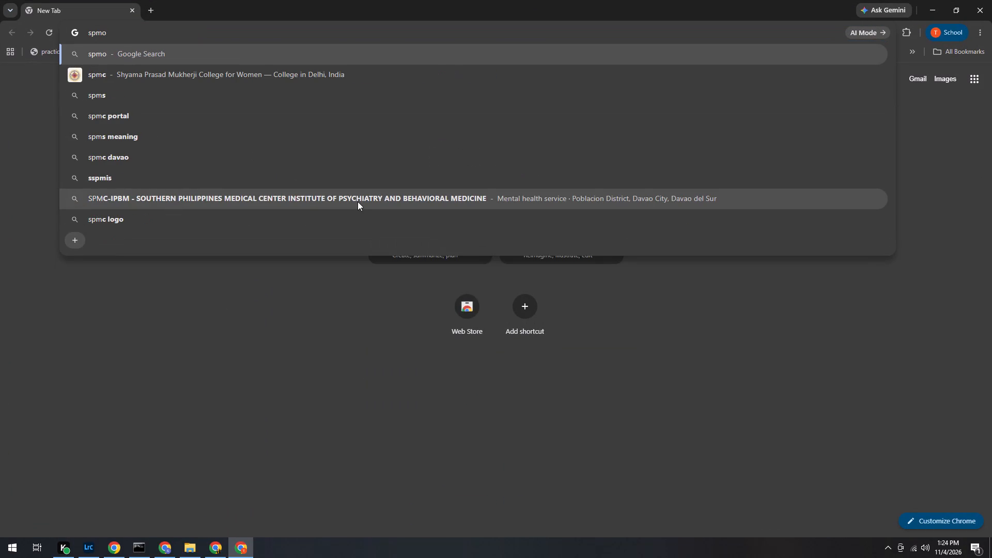
{"action": "key", "text": "r"}
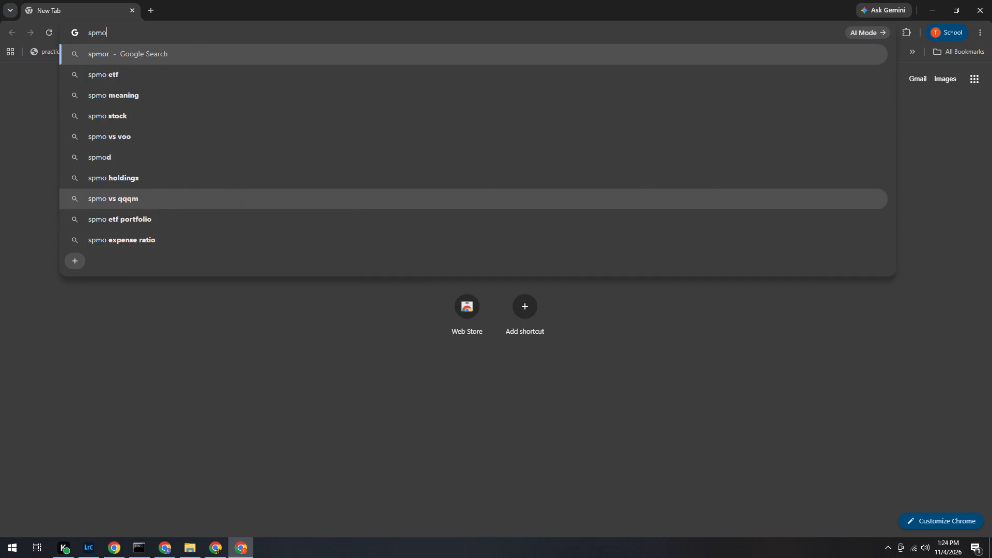
{"action": "key", "text": "Return"}
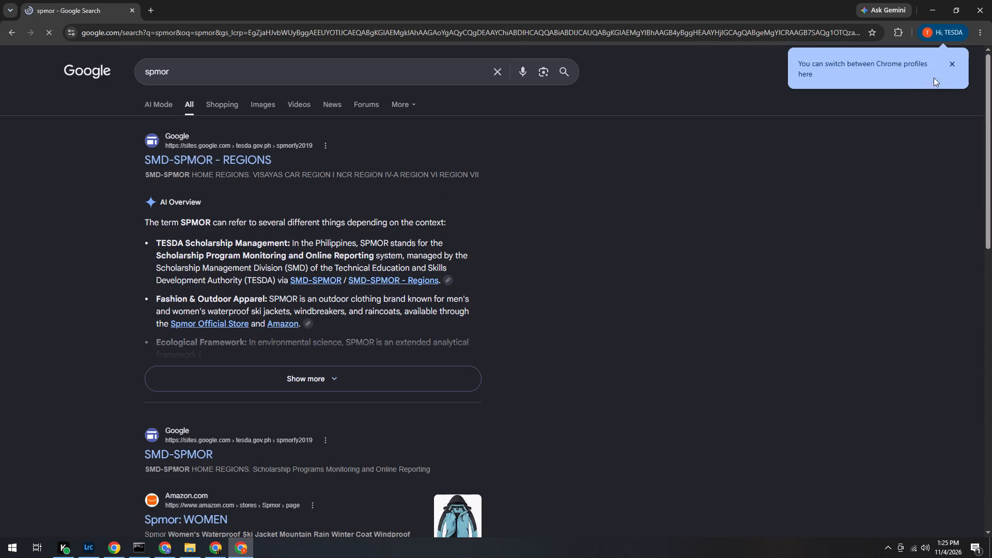
Dismiss the Chrome profile tip and open Google Sheets from the Google apps on the search results page.
{"action": "left_click_drag", "start_coordinate": [946, 66], "coordinate": [950, 66]}
{"action": "left_click", "coordinate": [953, 65]}
{"action": "left_click", "coordinate": [937, 72]}
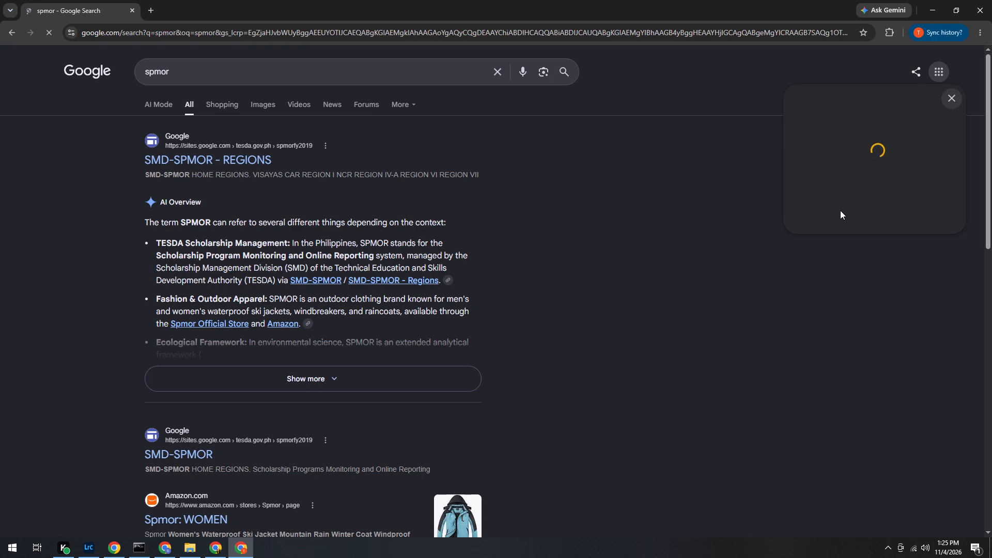
{"action": "scroll", "coordinate": [362, 271], "scroll_direction": "down", "scroll_amount": 2}
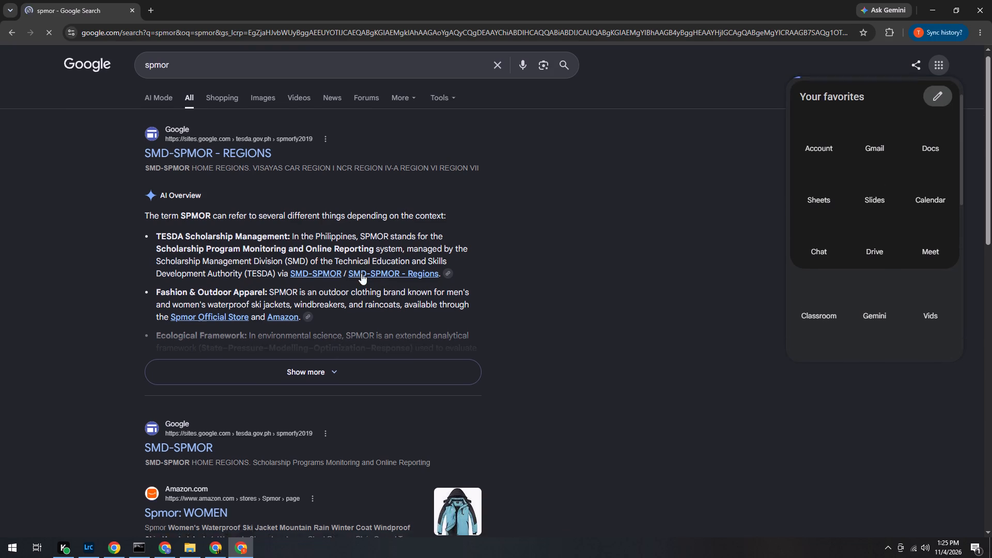
{"action": "scroll", "coordinate": [361, 273], "scroll_direction": "down", "scroll_amount": 3}
{"action": "scroll", "coordinate": [990, 137], "scroll_direction": "up", "scroll_amount": 3}
{"action": "scroll", "coordinate": [893, 145], "scroll_direction": "up", "scroll_amount": 4}
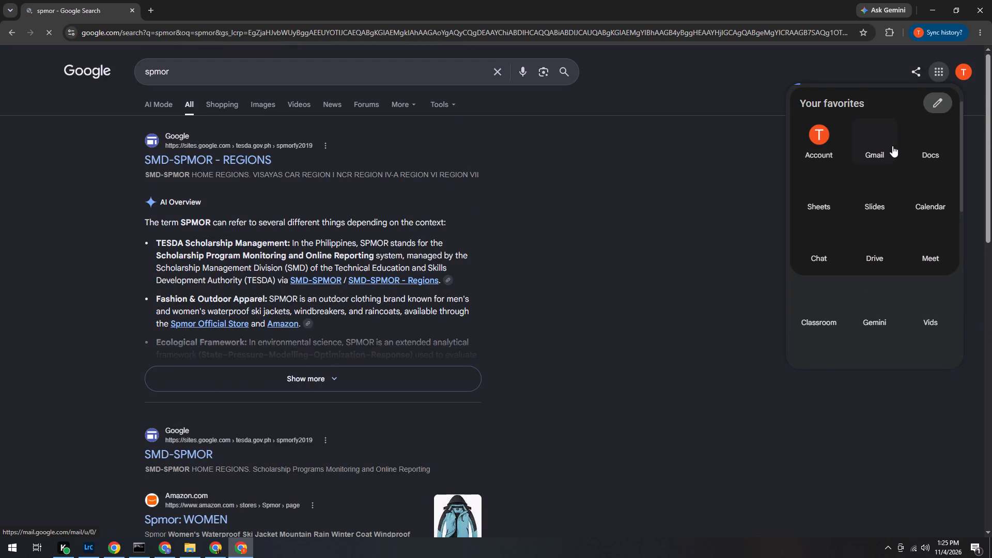
{"action": "left_click", "coordinate": [818, 191]}
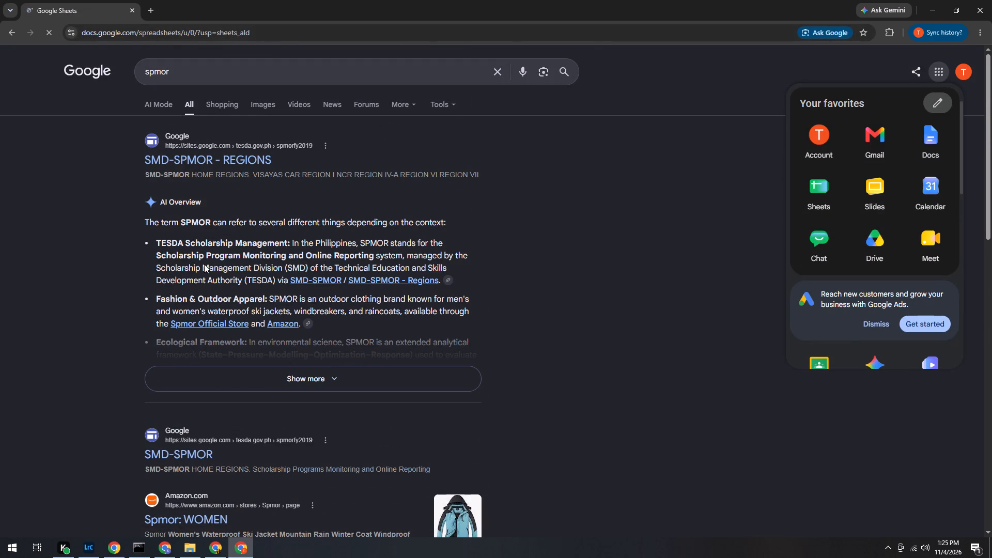
{"action": "scroll", "coordinate": [265, 306], "scroll_direction": "down", "scroll_amount": 5}
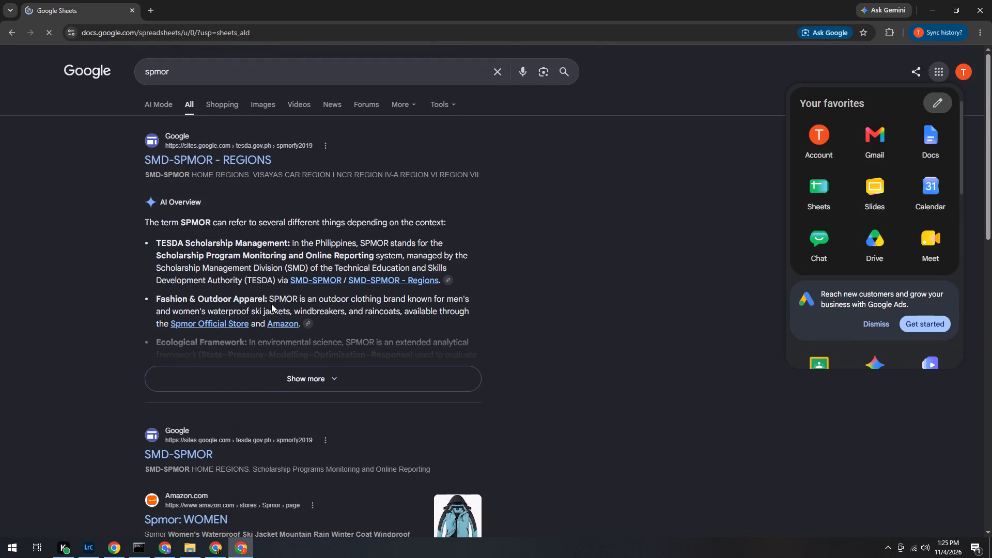
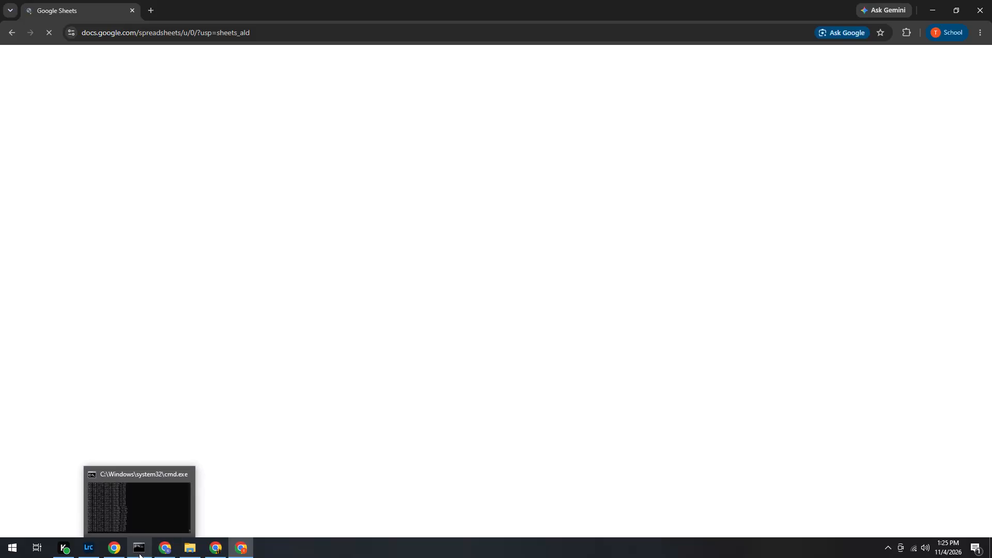
Switch to the Chrome window with the Canva template search and browse further down the presentation templates for suitable designs.
{"action": "left_click", "coordinate": [205, 546]}
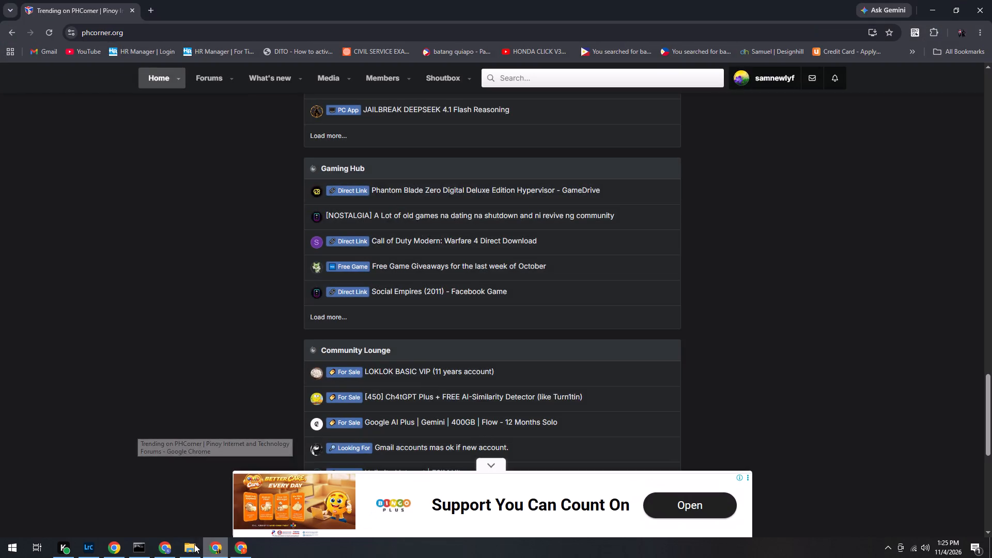
{"action": "left_click", "coordinate": [119, 542]}
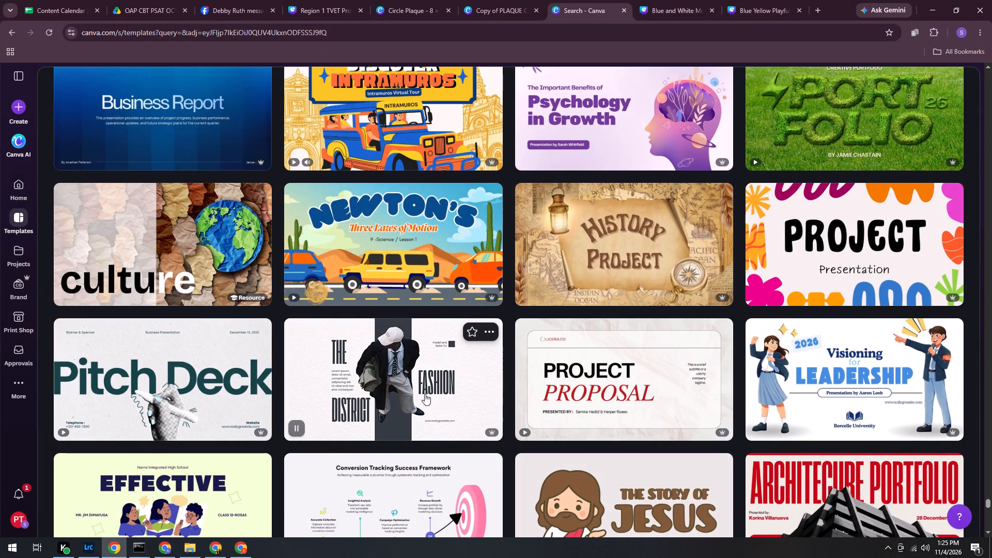
{"action": "scroll", "coordinate": [431, 391], "scroll_direction": "down", "scroll_amount": 8}
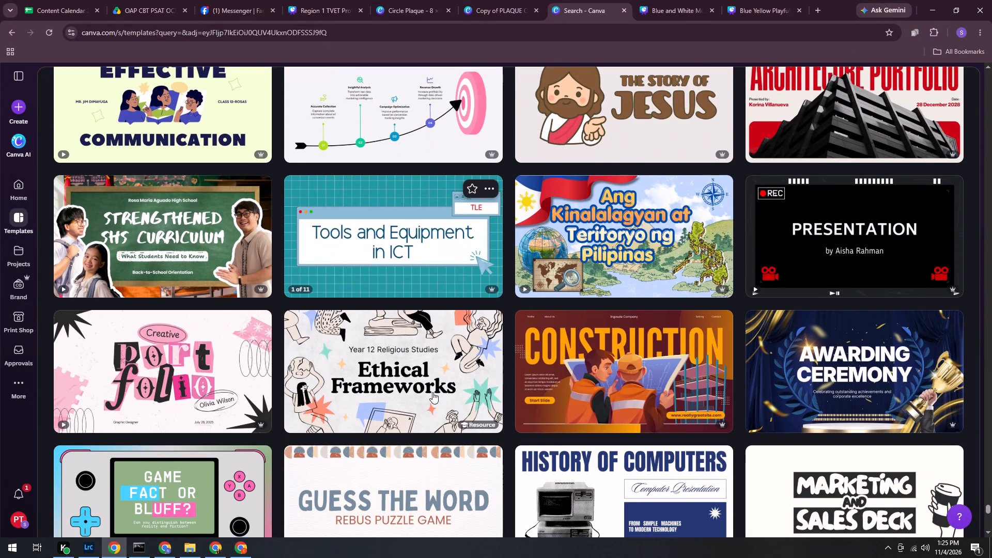
{"action": "scroll", "coordinate": [432, 392], "scroll_direction": "down", "scroll_amount": 4}
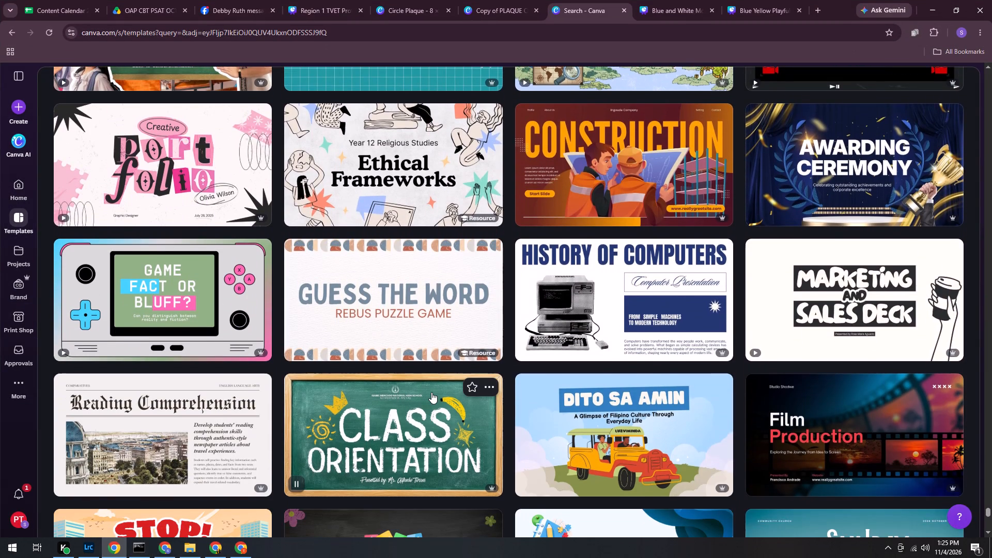
{"action": "scroll", "coordinate": [431, 392], "scroll_direction": "down", "scroll_amount": 6}
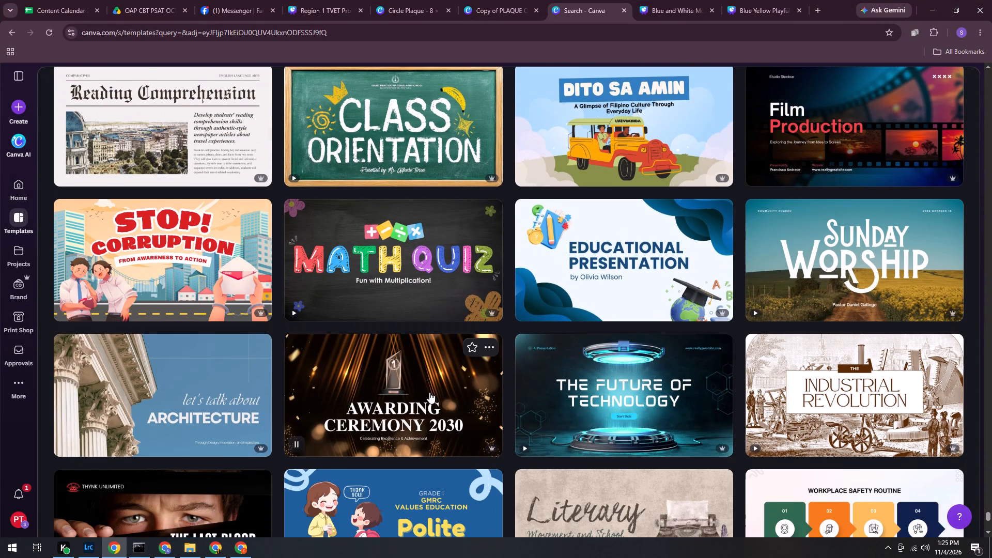
{"action": "scroll", "coordinate": [429, 392], "scroll_direction": "down", "scroll_amount": 4}
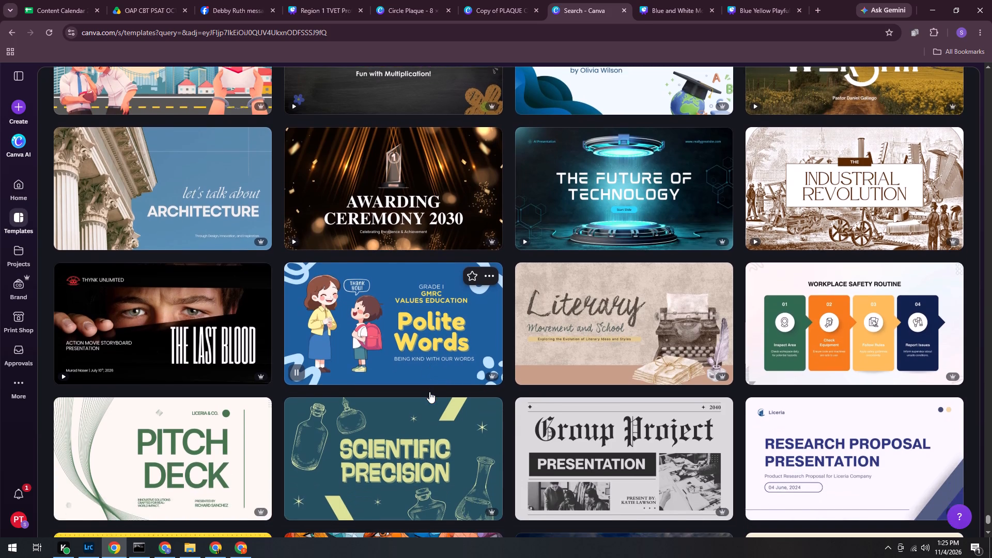
{"action": "scroll", "coordinate": [429, 392], "scroll_direction": "down", "scroll_amount": 11}
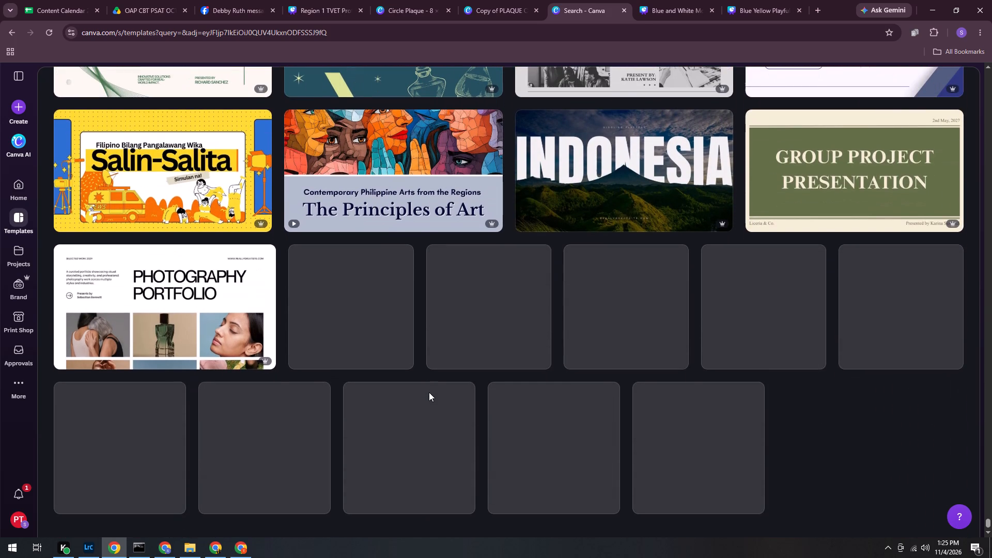
{"action": "scroll", "coordinate": [429, 392], "scroll_direction": "down", "scroll_amount": 6}
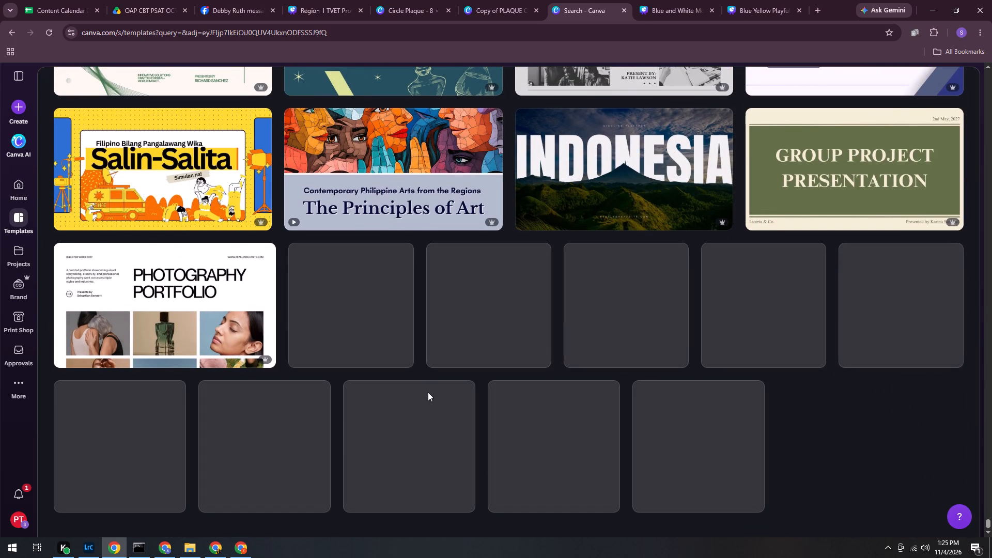
{"action": "scroll", "coordinate": [428, 392], "scroll_direction": "down", "scroll_amount": 2}
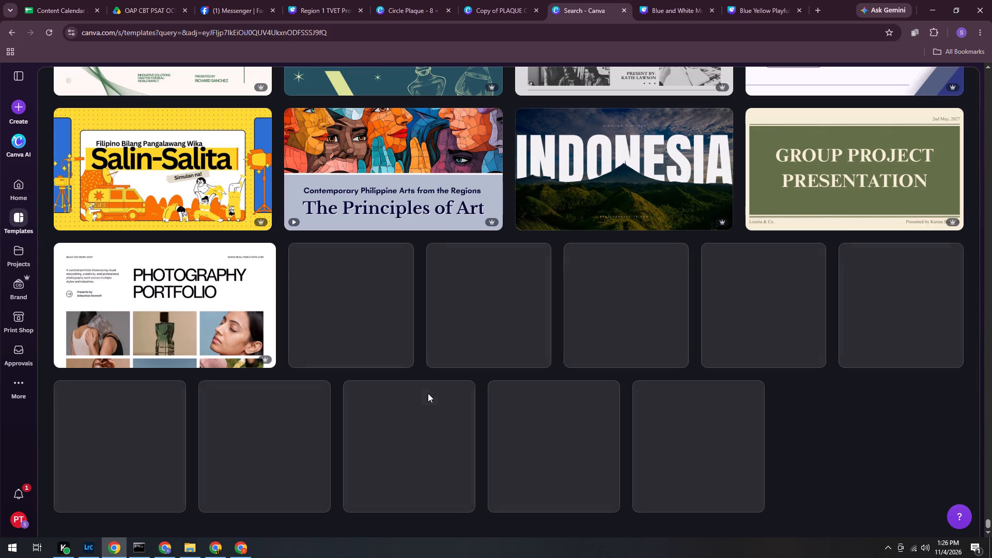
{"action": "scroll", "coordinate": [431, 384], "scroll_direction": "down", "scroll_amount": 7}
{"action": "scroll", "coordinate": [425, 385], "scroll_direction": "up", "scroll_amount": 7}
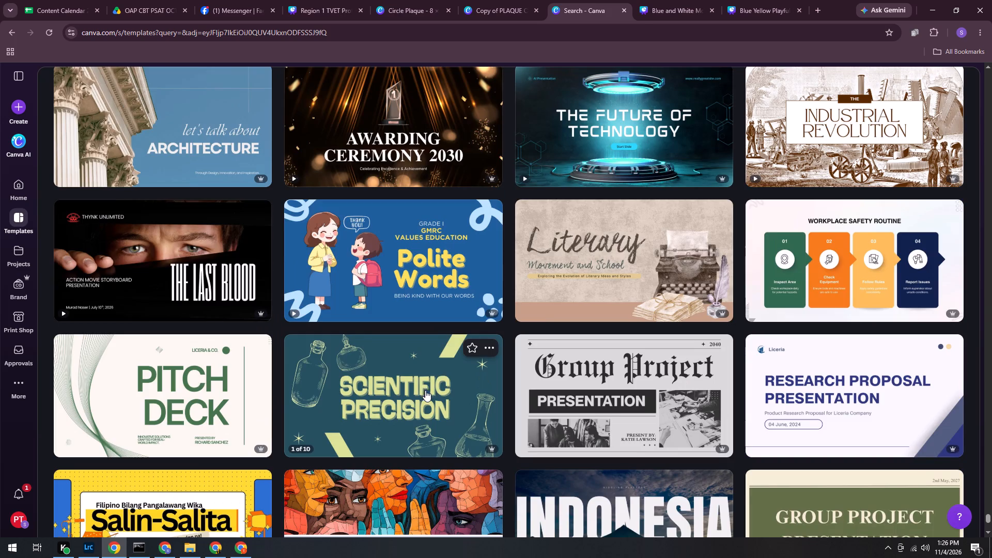
Switch to the Google Sheets window and look through the list of recent spreadsheets down to the files under Earlier.
{"action": "left_click", "coordinate": [239, 548]}
{"action": "scroll", "coordinate": [411, 450], "scroll_direction": "down", "scroll_amount": 1}
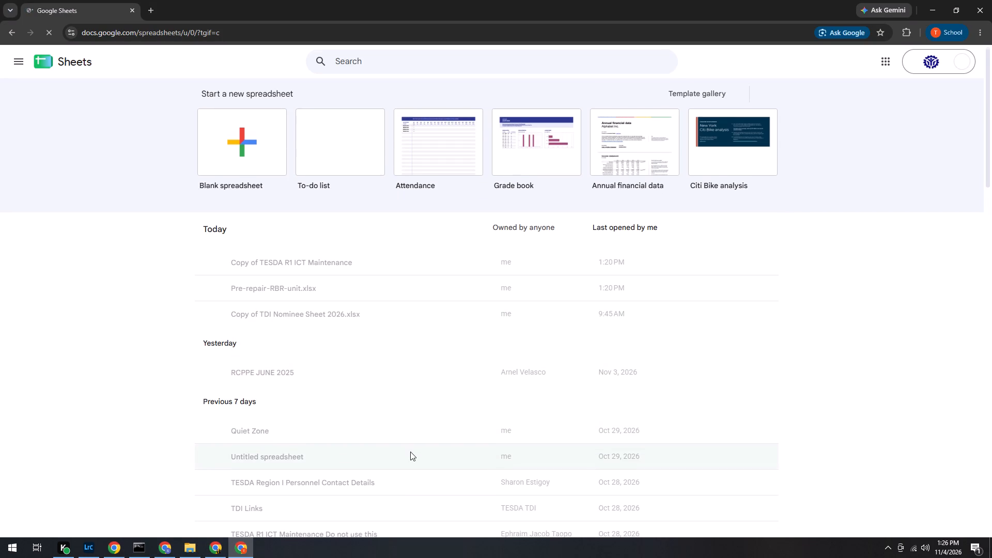
{"action": "scroll", "coordinate": [410, 452], "scroll_direction": "down", "scroll_amount": 1}
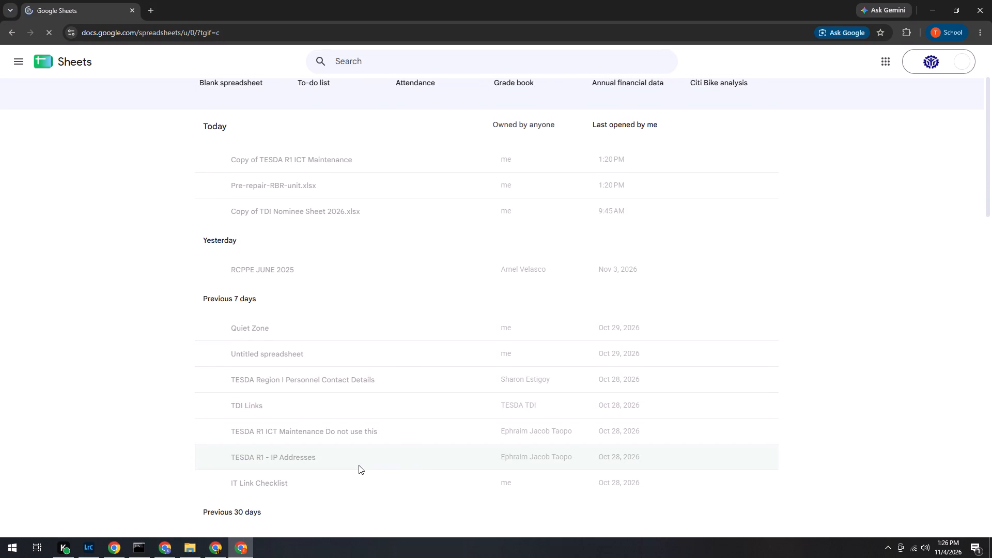
{"action": "scroll", "coordinate": [355, 465], "scroll_direction": "down", "scroll_amount": 3}
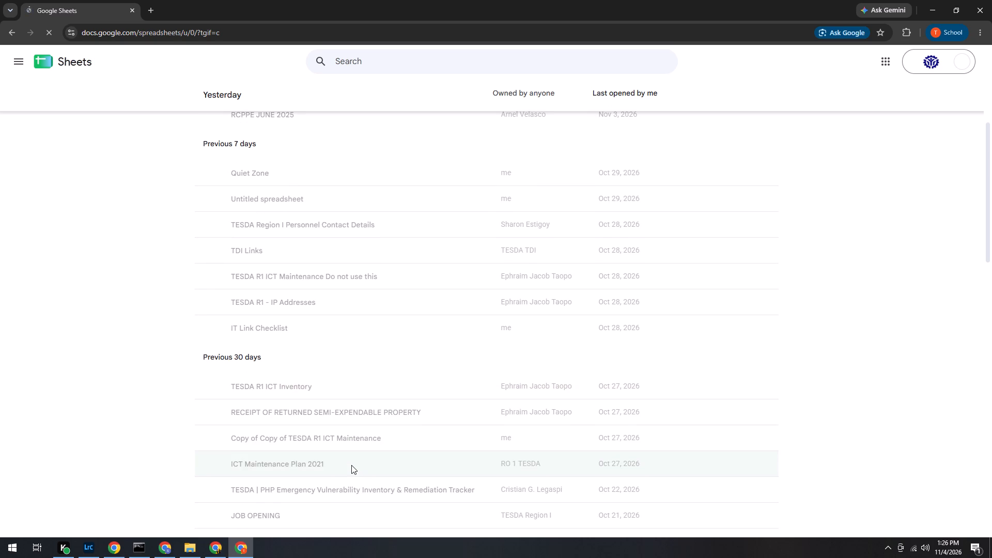
{"action": "scroll", "coordinate": [350, 466], "scroll_direction": "down", "scroll_amount": 13}
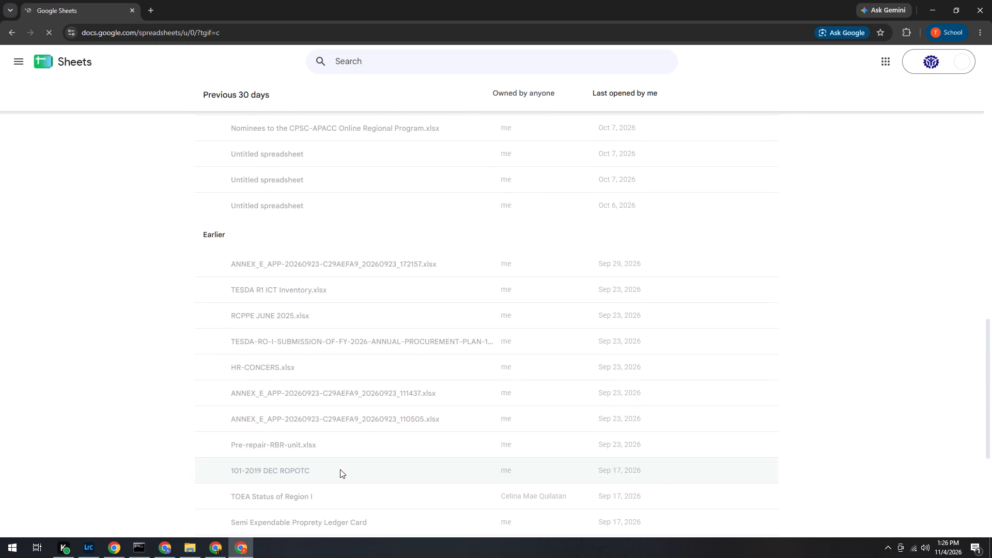
{"action": "scroll", "coordinate": [339, 469], "scroll_direction": "down", "scroll_amount": 7}
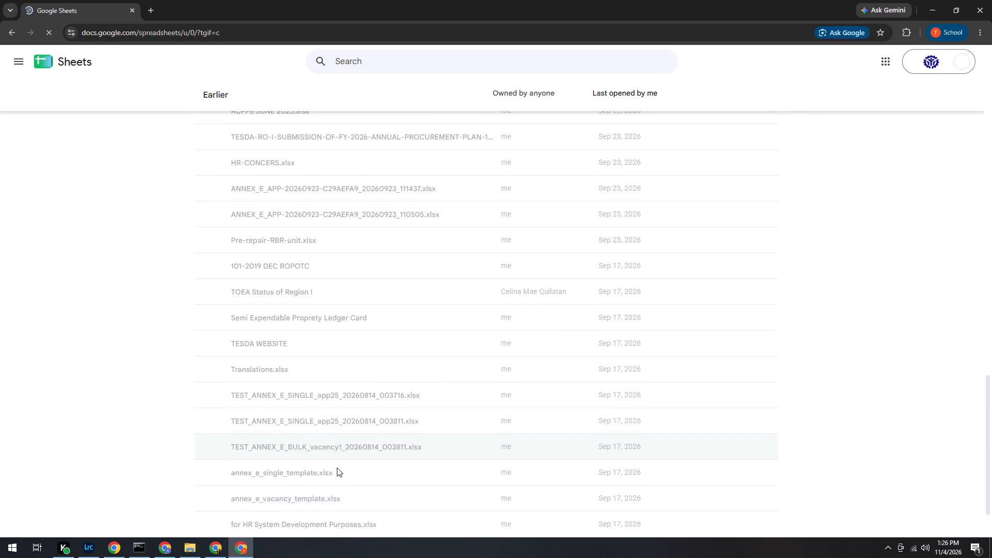
{"action": "scroll", "coordinate": [337, 468], "scroll_direction": "down", "scroll_amount": 1}
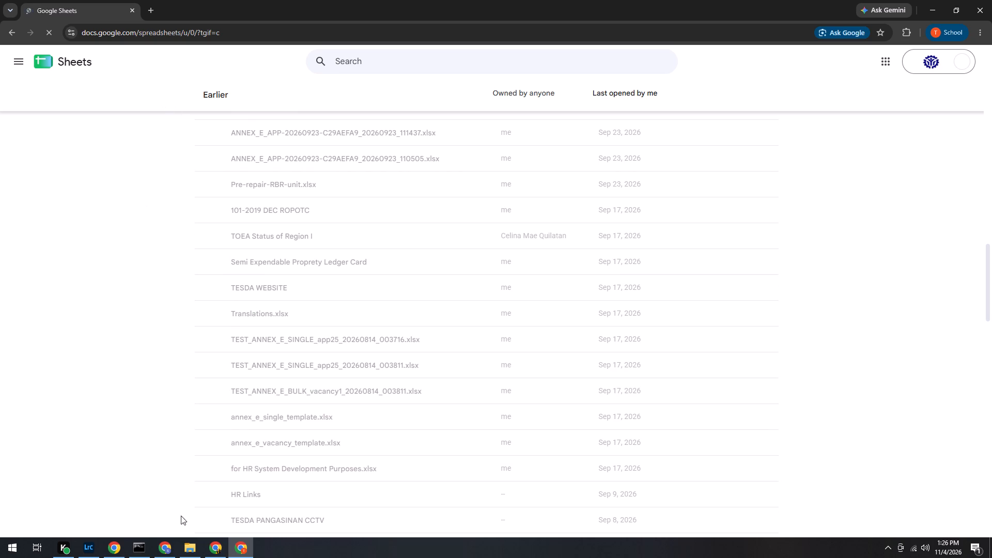
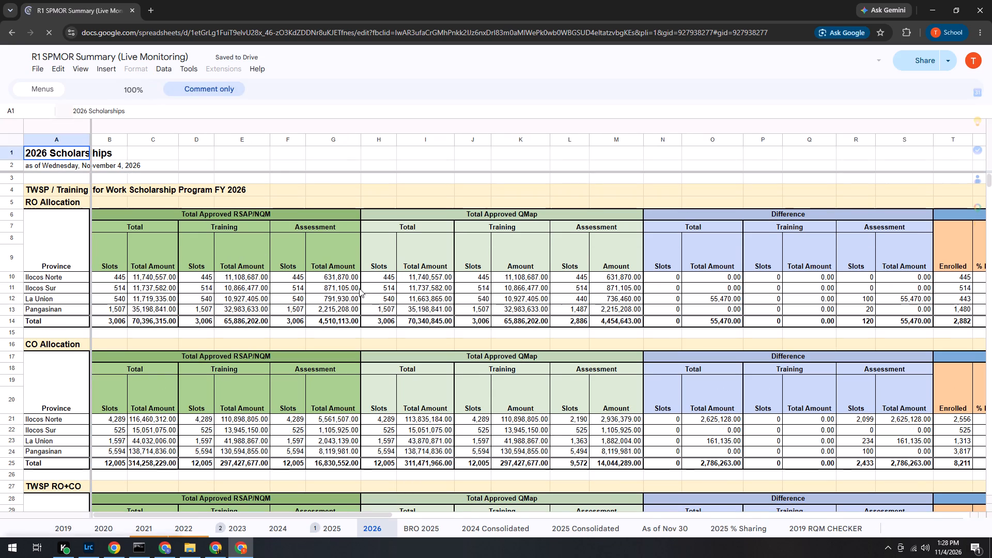
Look through the 2026 scholarship allocation tables by province in the R1 SPMOR Summary spreadsheet.
{"action": "scroll", "coordinate": [519, 310], "scroll_direction": "down", "scroll_amount": 2, "text": "ctrl"}
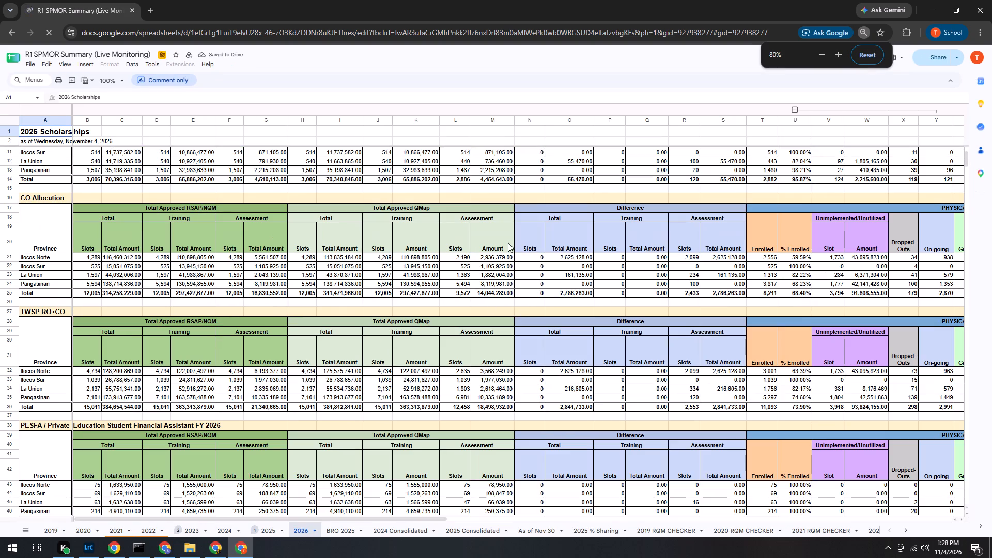
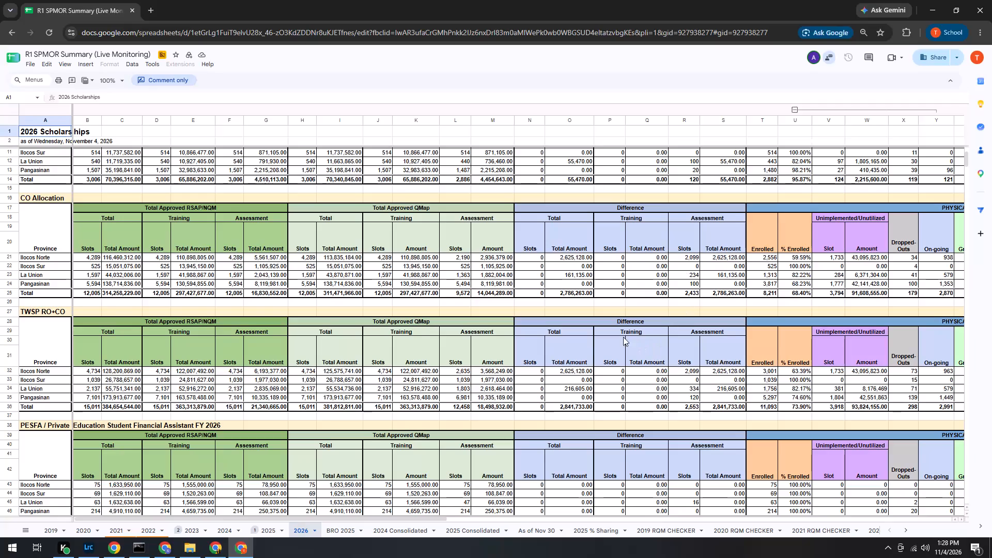
Examine the FY 2026 Grand Total table in the 2026 scholarships sheet, checking total training slots, enrolled and physical accomplishment figures.
{"action": "scroll", "coordinate": [492, 343], "scroll_direction": "down", "scroll_amount": 5}
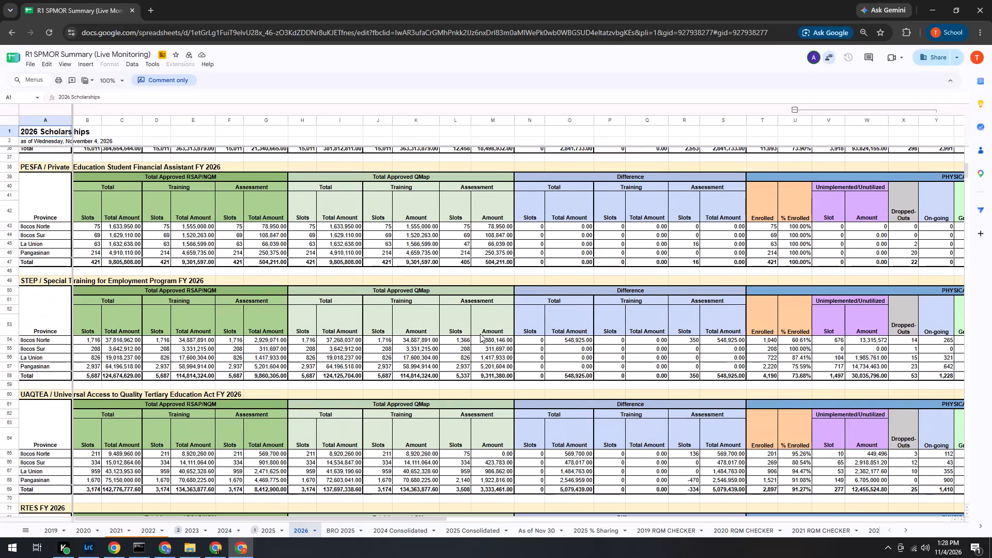
{"action": "scroll", "coordinate": [350, 359], "scroll_direction": "down", "scroll_amount": 6}
{"action": "scroll", "coordinate": [244, 342], "scroll_direction": "down", "scroll_amount": 10}
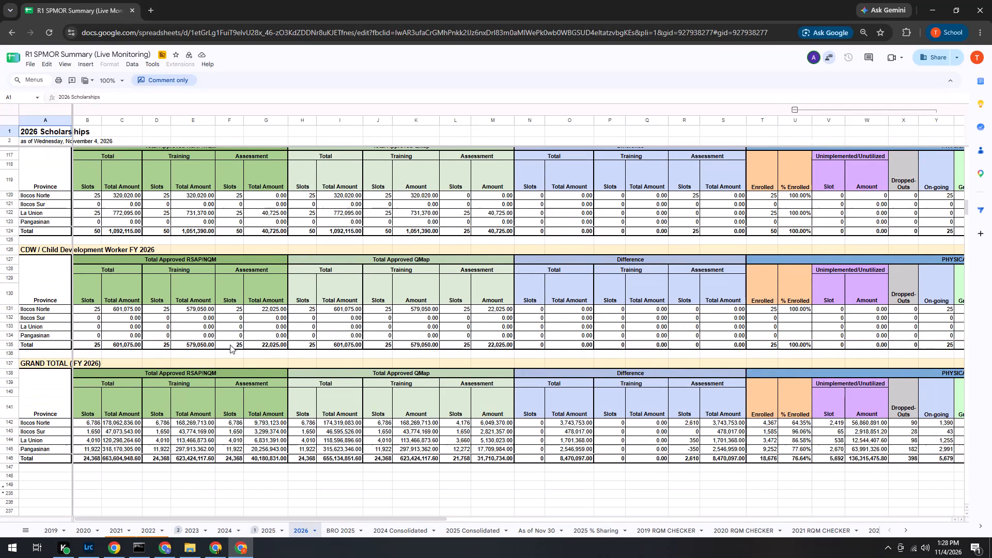
{"action": "scroll", "coordinate": [230, 345], "scroll_direction": "down", "scroll_amount": 1}
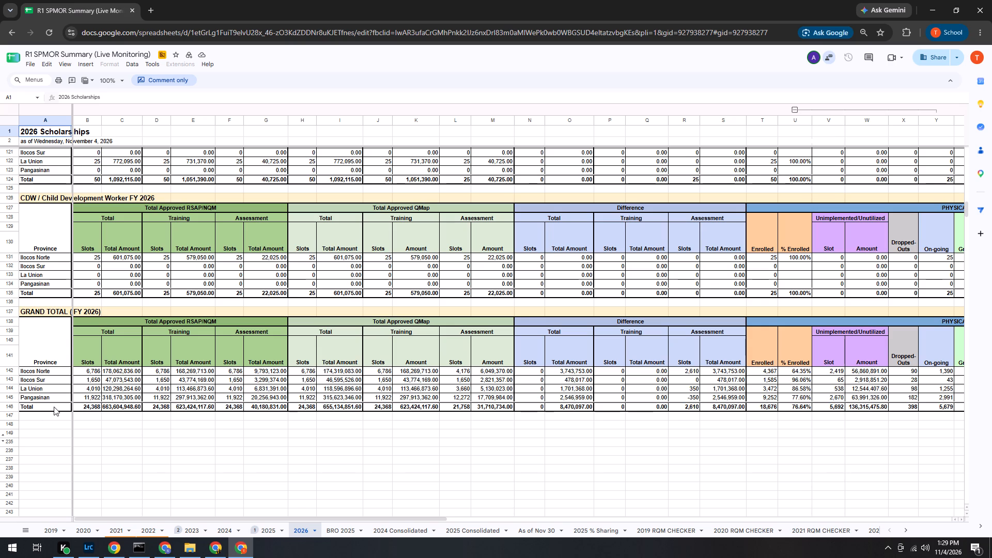
{"action": "left_click", "coordinate": [161, 407]}
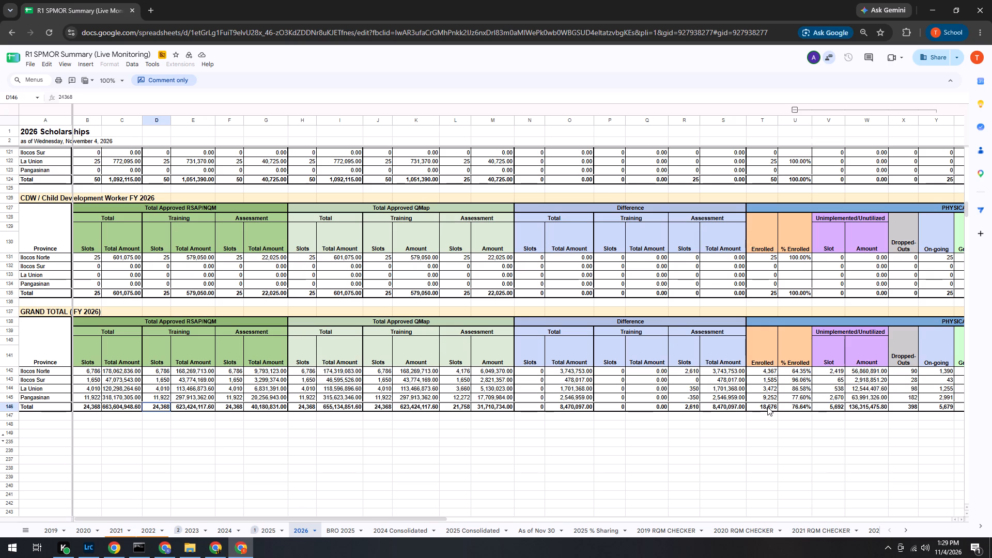
{"action": "left_click", "coordinate": [767, 407]}
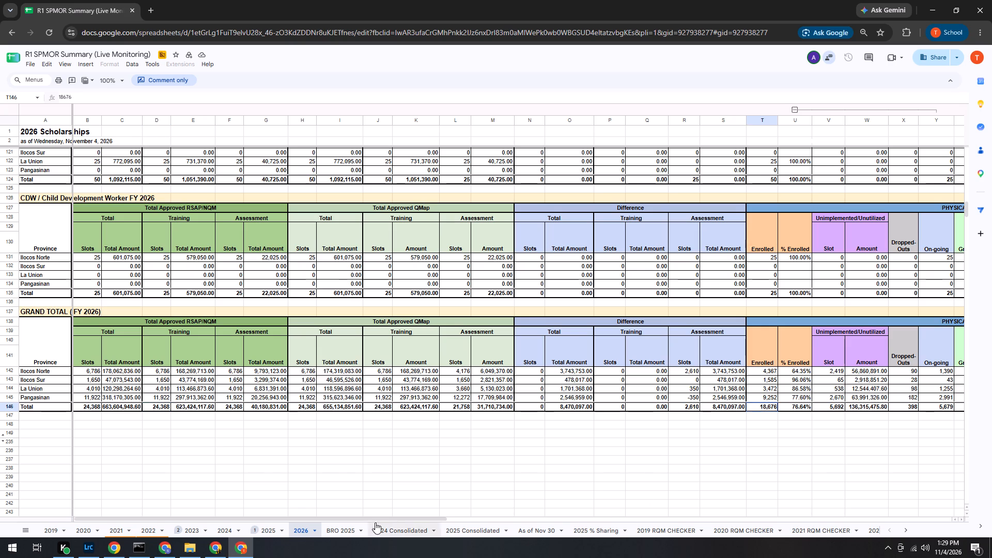
{"action": "left_click_drag", "start_coordinate": [365, 518], "coordinate": [523, 514]}
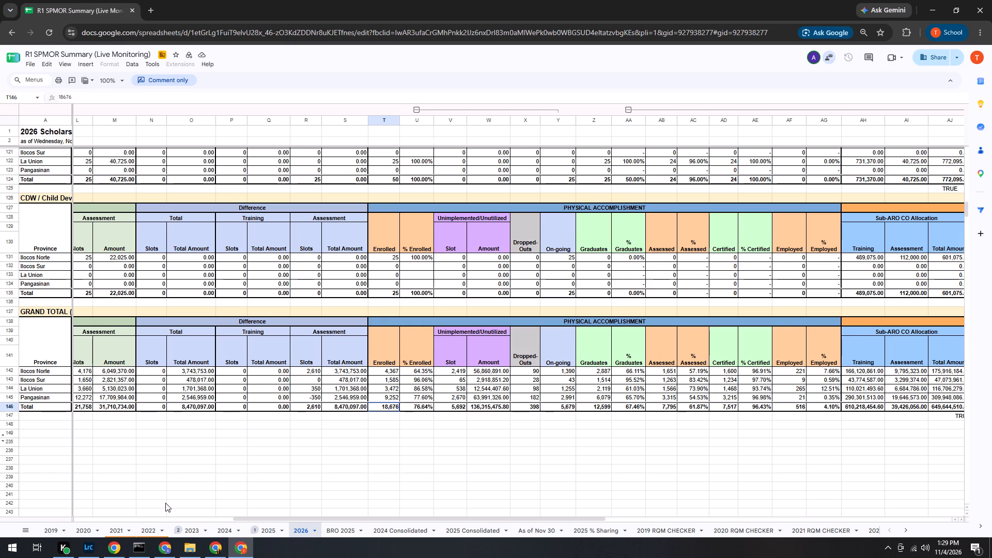
Switch to the Region 1 TVET Profile presentation in Google Slides, at the TESDA scholarship programs map slide.
{"action": "left_click", "coordinate": [166, 557]}
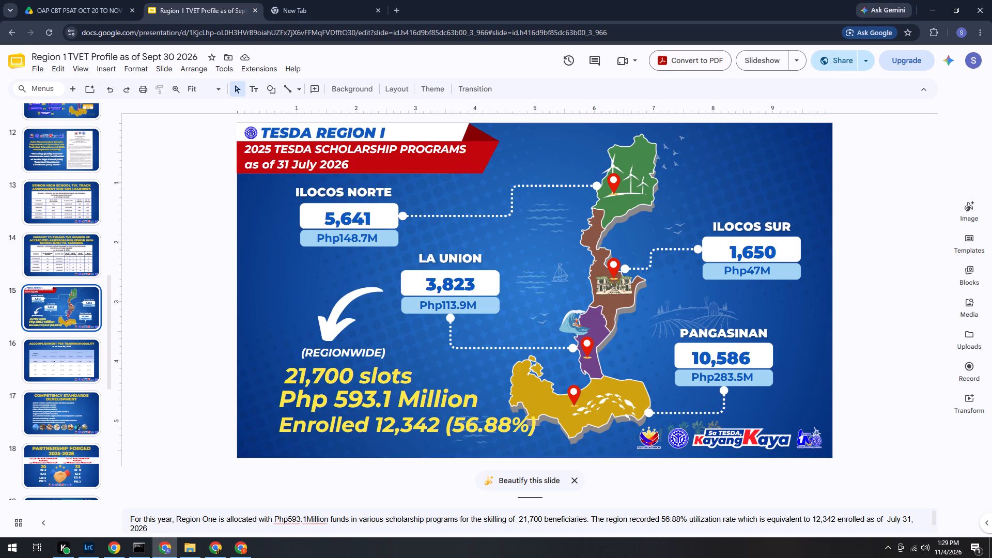
Switch back to the R1 SPMOR Summary spreadsheet and copy the total Enrolled figure from the Grand Total table on the 2026 sheet.
{"action": "left_click", "coordinate": [158, 554]}
{"action": "left_click", "coordinate": [158, 554]}
{"action": "left_click", "coordinate": [158, 554]}
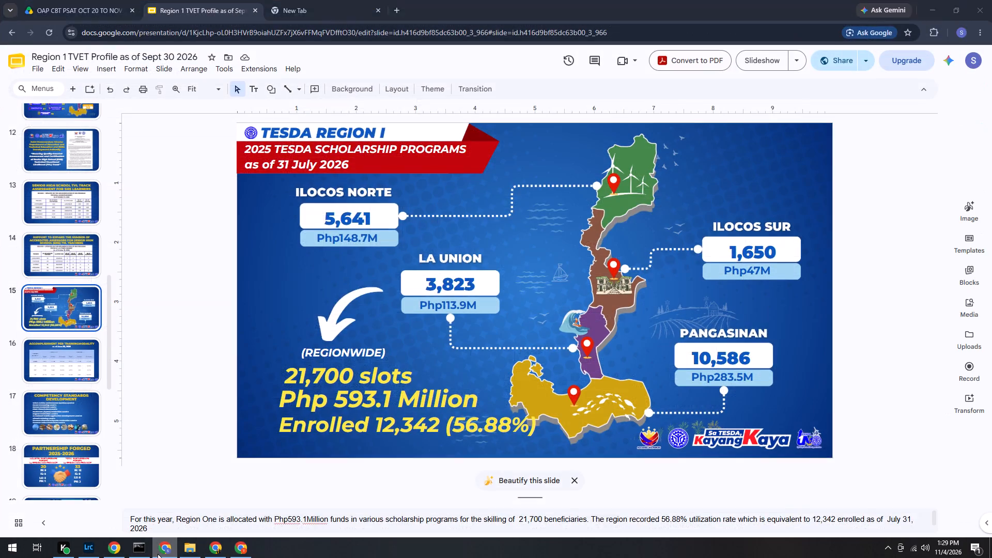
{"action": "double_click", "coordinate": [380, 409]}
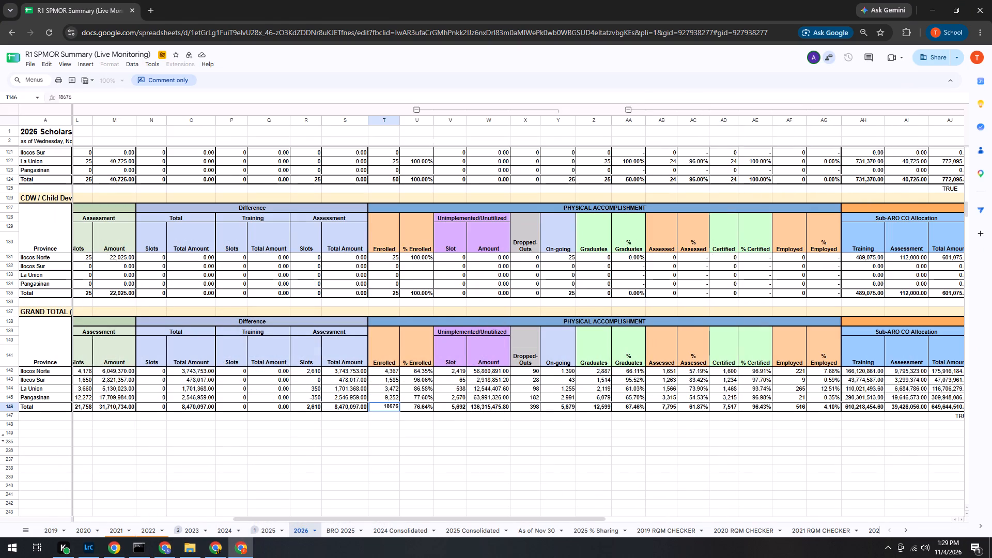
{"action": "left_click_drag", "start_coordinate": [380, 406], "coordinate": [428, 404]}
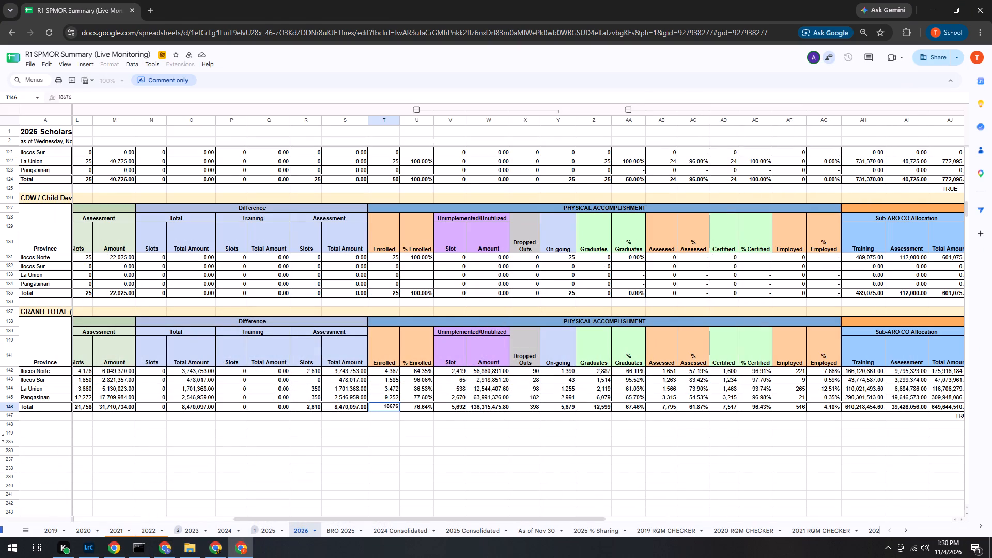
{"action": "left_click_drag", "start_coordinate": [381, 407], "coordinate": [410, 409]}
{"action": "double_click", "coordinate": [391, 406]}
{"action": "key", "text": "ctrl+c"}
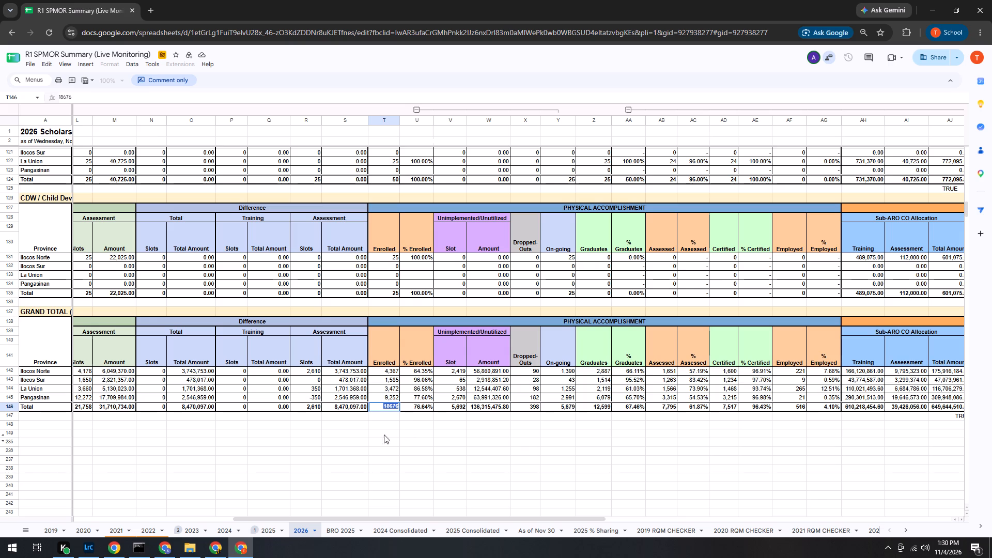
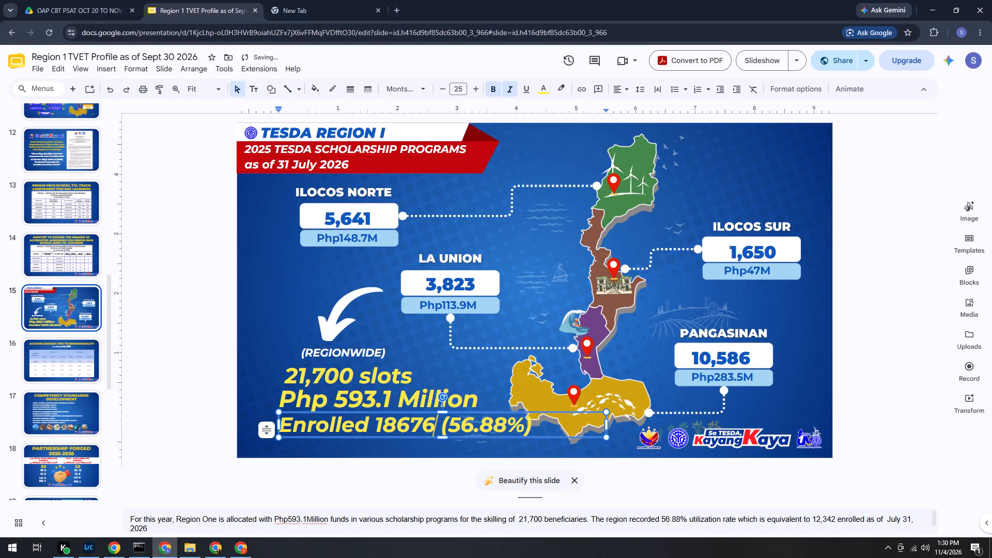
Add the thousands separator to the regionwide enrolled figure on the scholarship programs map slide, making it 18,676.
{"action": "left_click", "coordinate": [398, 426]}
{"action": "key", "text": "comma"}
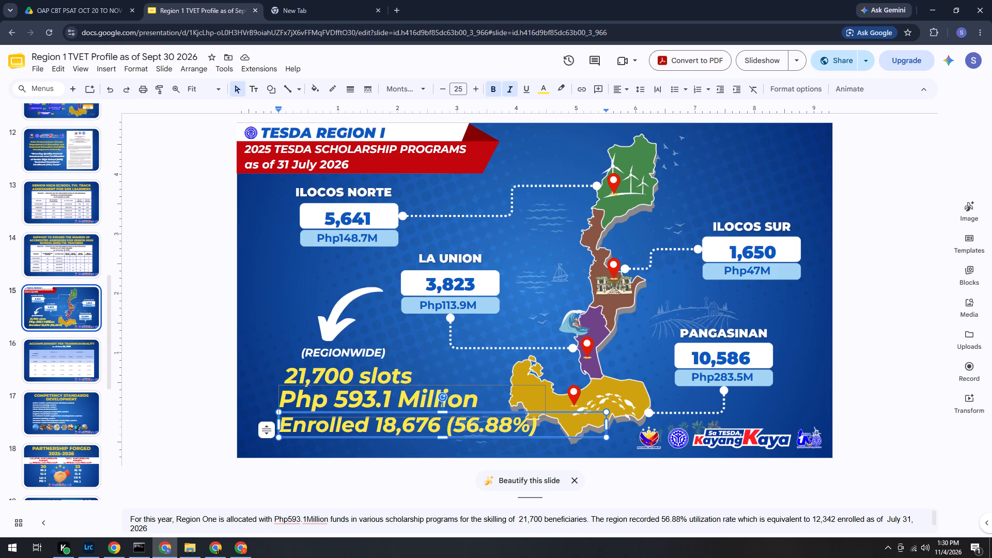
Switch to the R1 SPMOR Summary spreadsheet, at the Grand Total table of the 2026 sheet.
{"action": "left_click", "coordinate": [238, 553]}
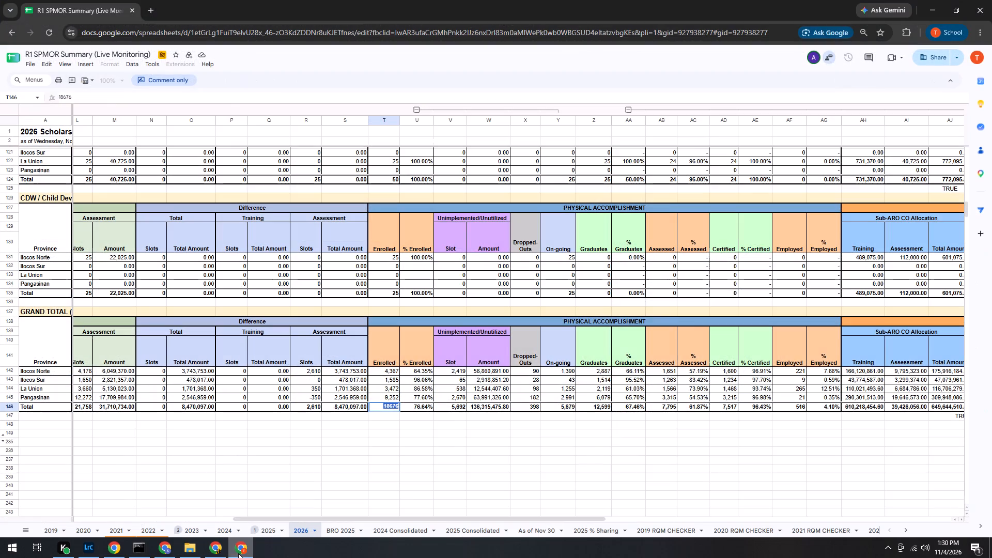
Copy 76.64 from the Grand Total % Enrolled cell in the 2026 sheet into the regionwide enrolled percentage on the scholarship map slide.
{"action": "left_click", "coordinate": [243, 552]}
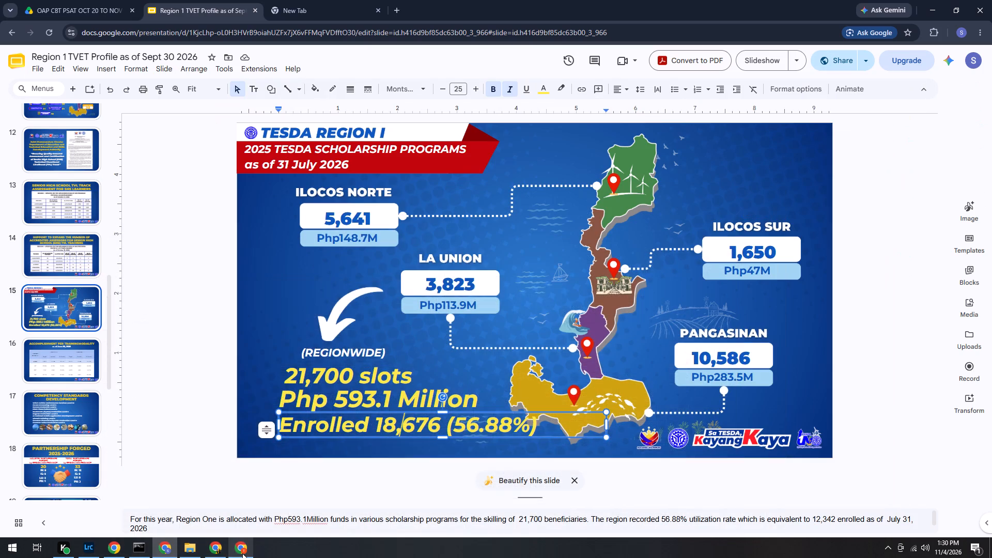
{"action": "left_click", "coordinate": [242, 553]}
{"action": "left_click", "coordinate": [242, 553]}
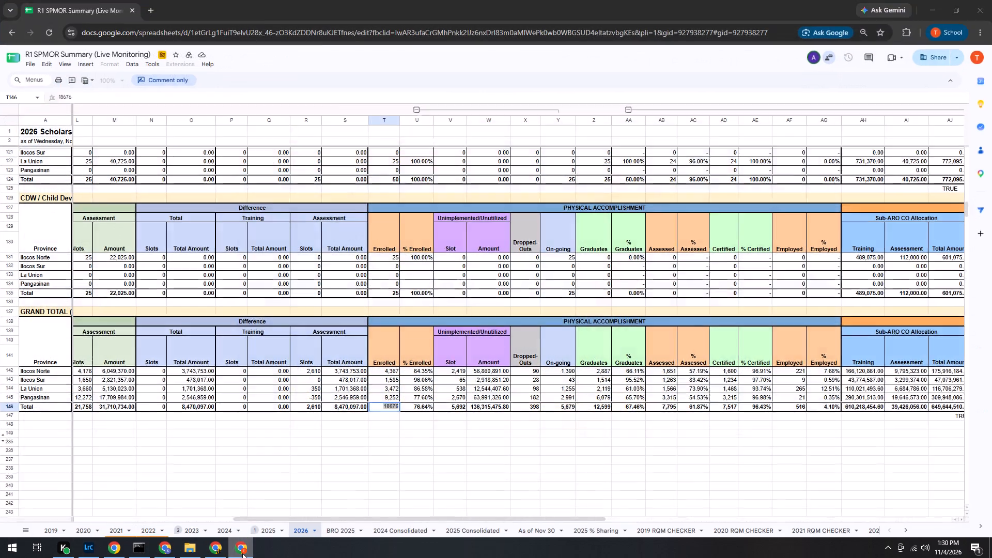
{"action": "left_click", "coordinate": [242, 553]}
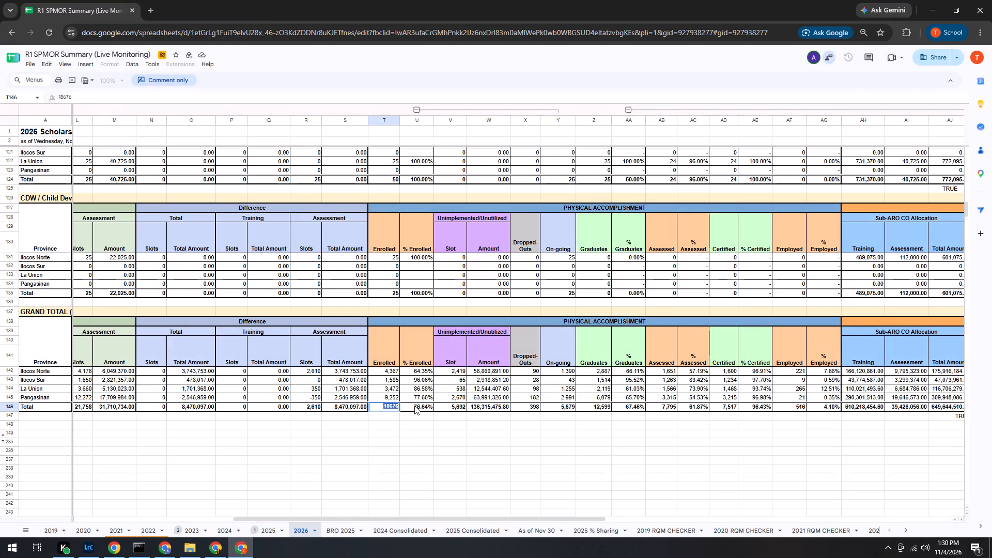
{"action": "double_click", "coordinate": [414, 406]}
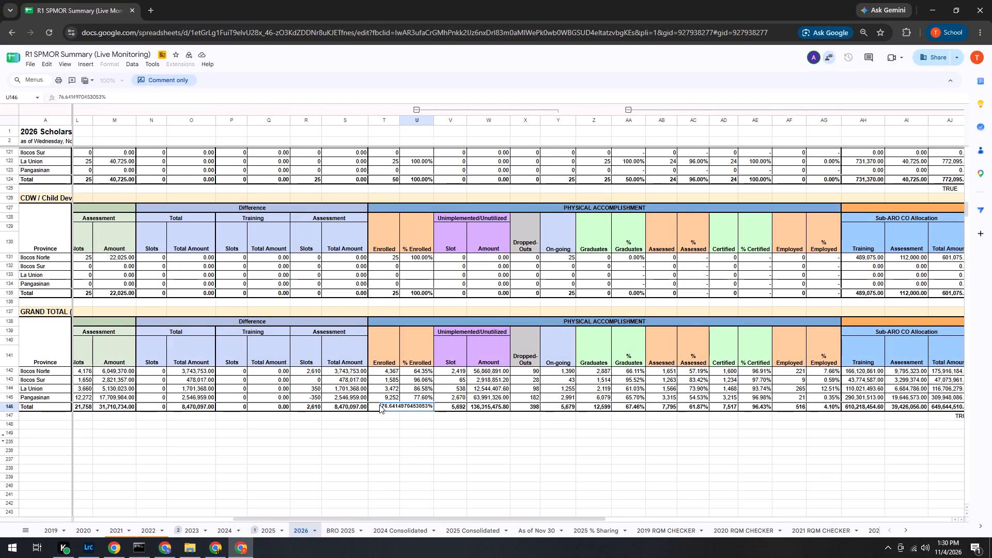
{"action": "left_click_drag", "start_coordinate": [382, 406], "coordinate": [395, 406]}
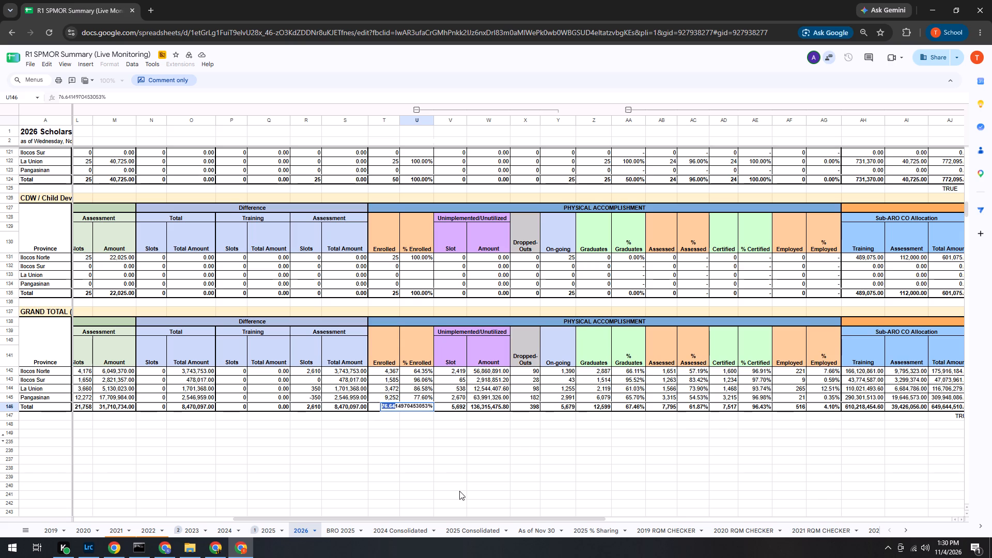
{"action": "key", "text": "ctrl+c"}
{"action": "left_click", "coordinate": [168, 550]}
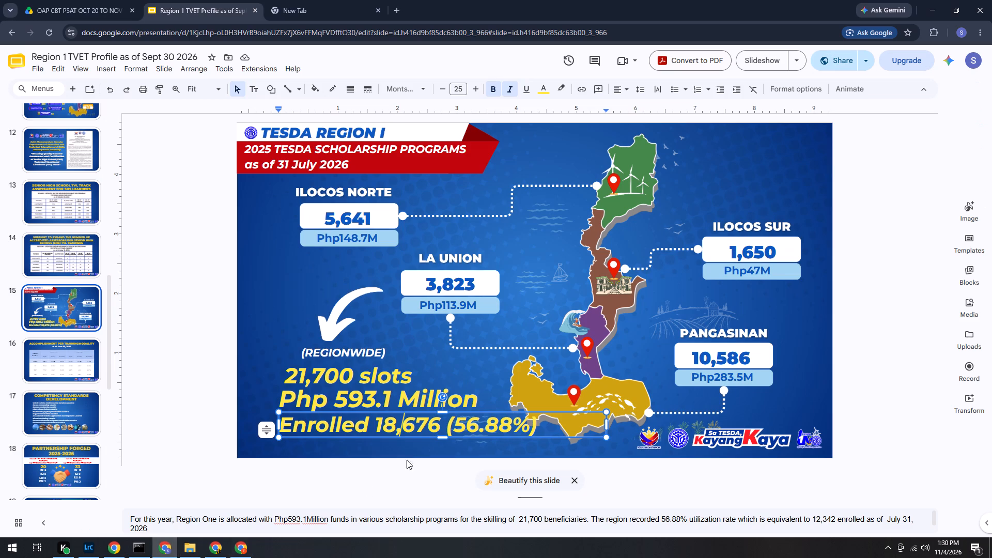
{"action": "left_click_drag", "start_coordinate": [457, 428], "coordinate": [516, 425]}
{"action": "key", "text": "ctrl+v"}
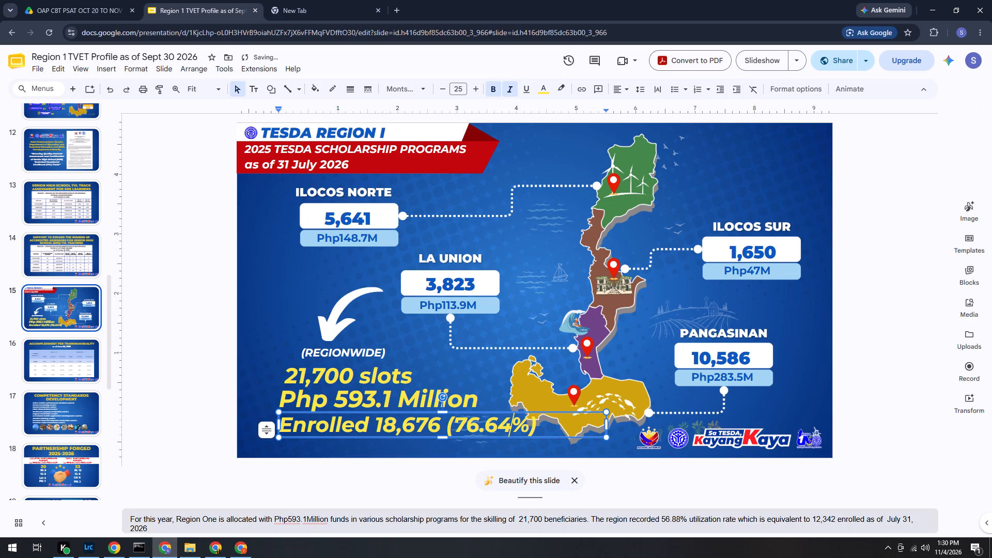
Examine the FY 2026 Grand Total approved slots and amounts in the 2026 sheet against the regionwide figures on the slide.
{"action": "left_click", "coordinate": [238, 549]}
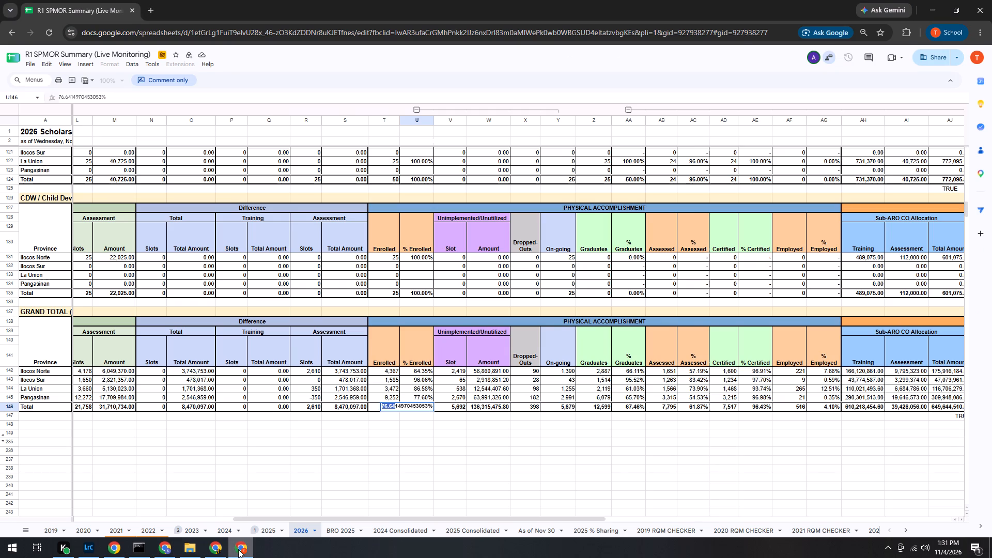
{"action": "left_click", "coordinate": [238, 549]}
{"action": "left_click", "coordinate": [238, 549]}
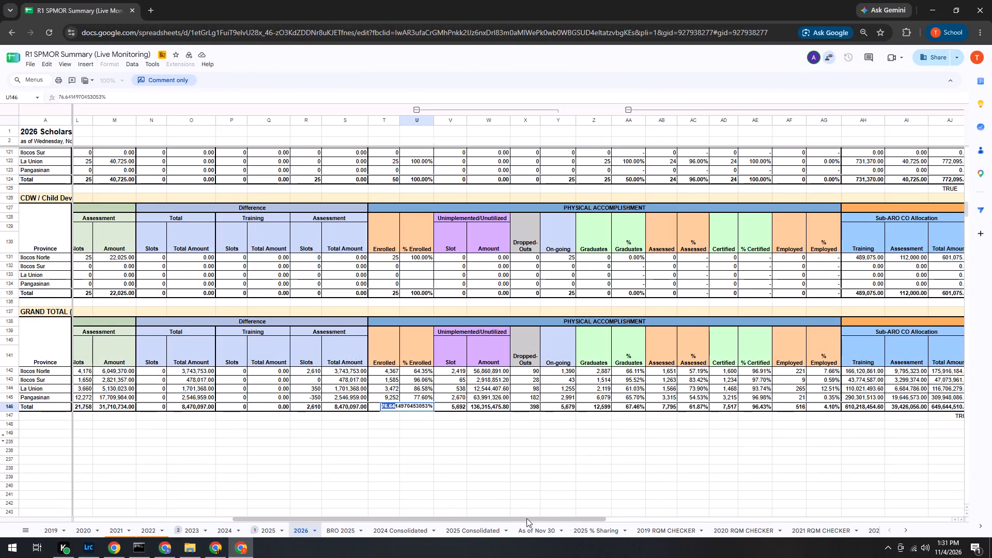
{"action": "left_click_drag", "start_coordinate": [525, 518], "coordinate": [524, 519]}
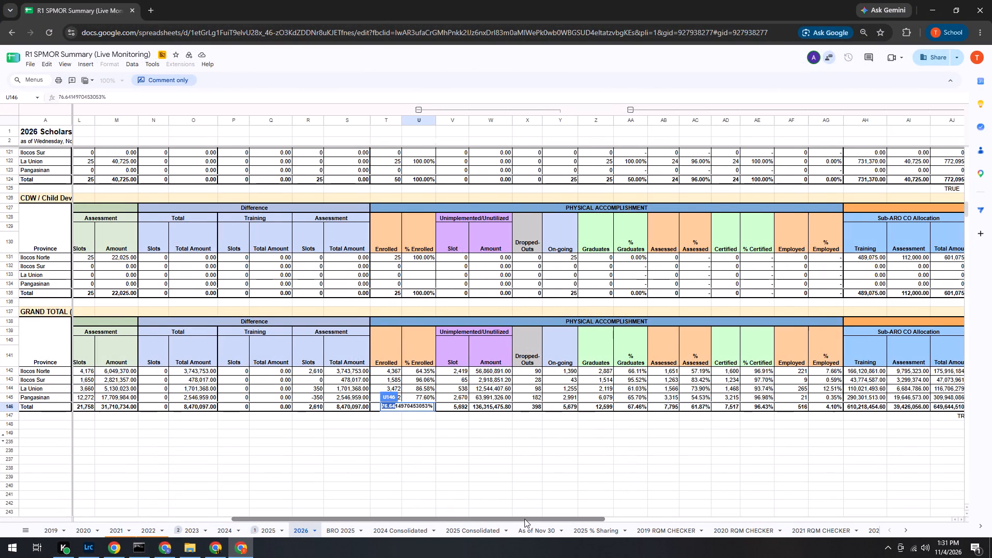
{"action": "left_click_drag", "start_coordinate": [524, 519], "coordinate": [492, 519]}
{"action": "left_click", "coordinate": [488, 492]}
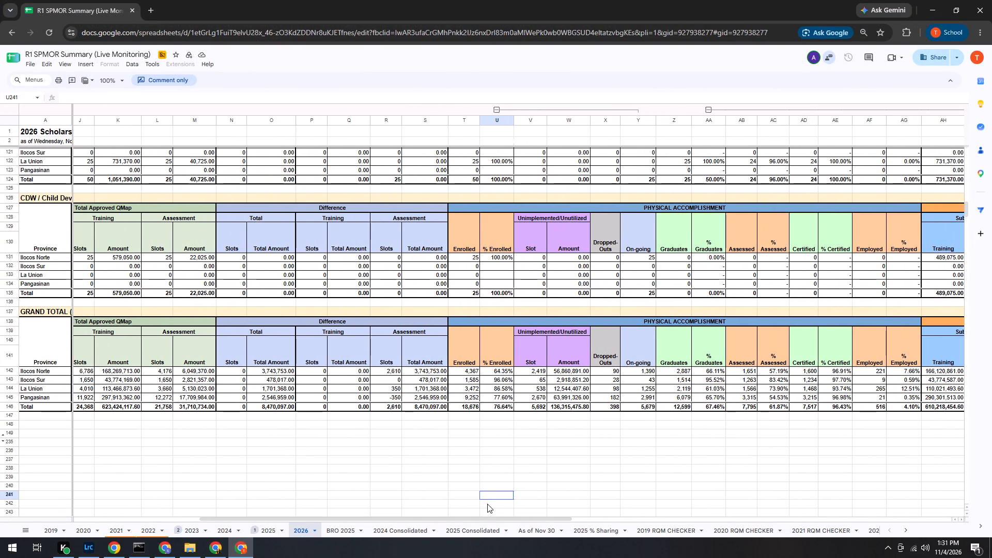
{"action": "left_click_drag", "start_coordinate": [488, 520], "coordinate": [409, 520]}
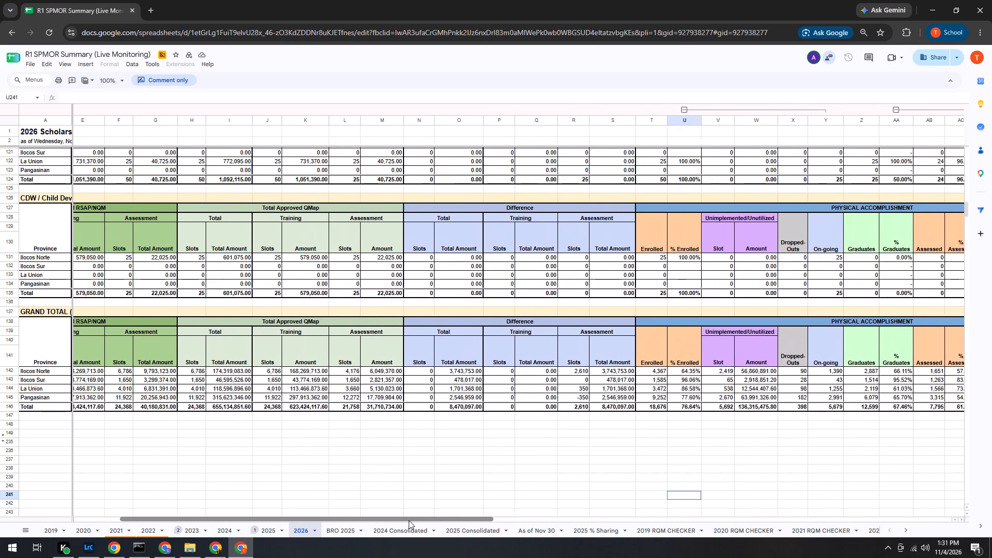
{"action": "left_click_drag", "start_coordinate": [409, 520], "coordinate": [288, 520]}
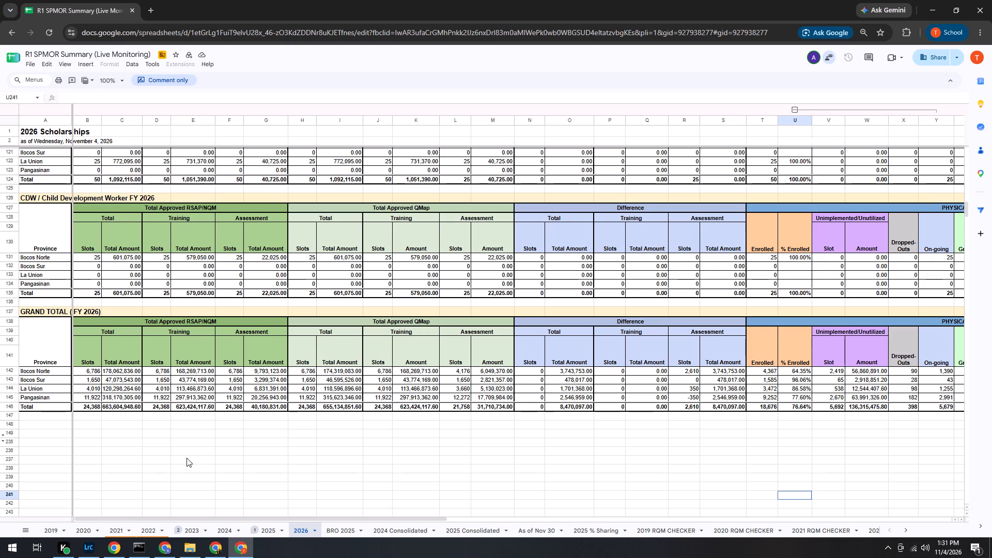
{"action": "left_click", "coordinate": [238, 554]}
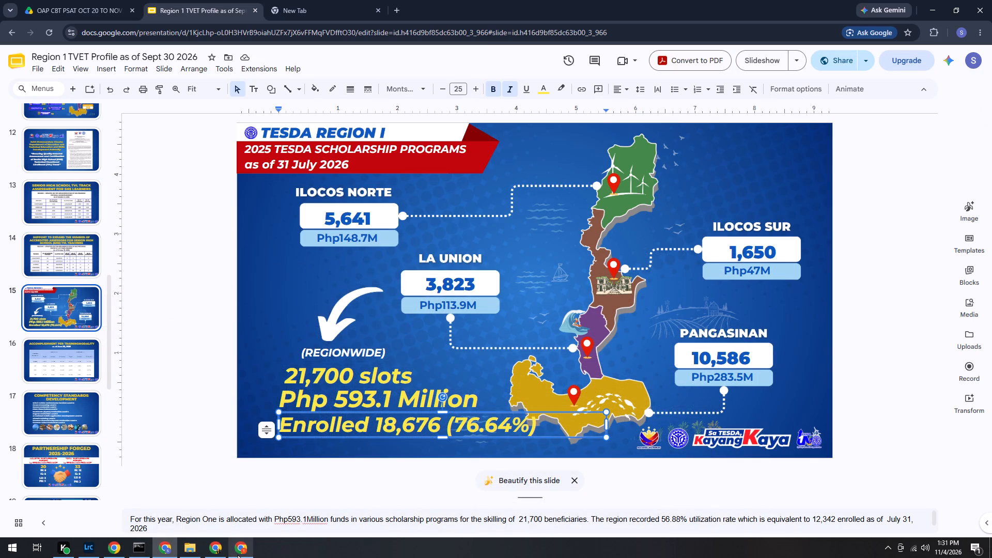
{"action": "left_click", "coordinate": [237, 555]}
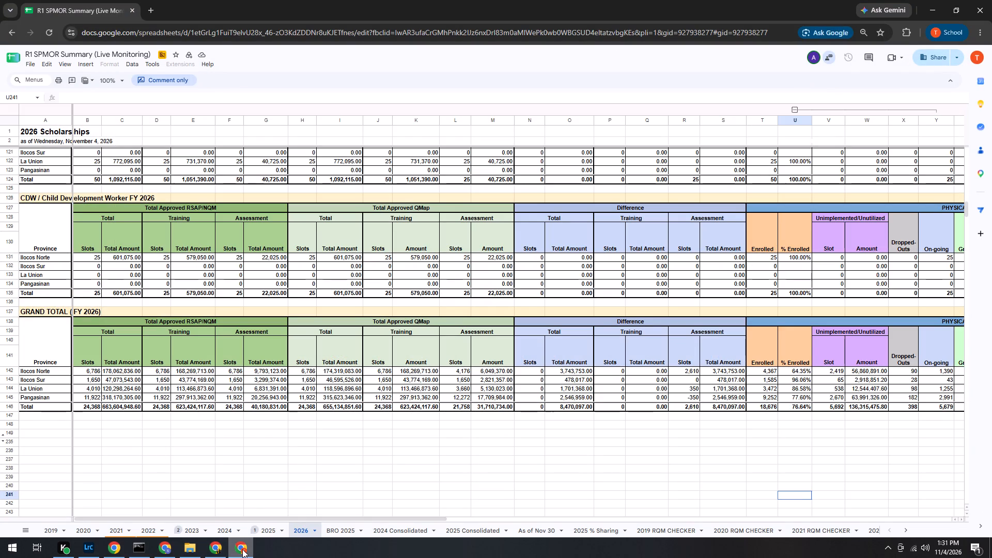
{"action": "left_click", "coordinate": [242, 549]}
{"action": "left_click", "coordinate": [242, 550]}
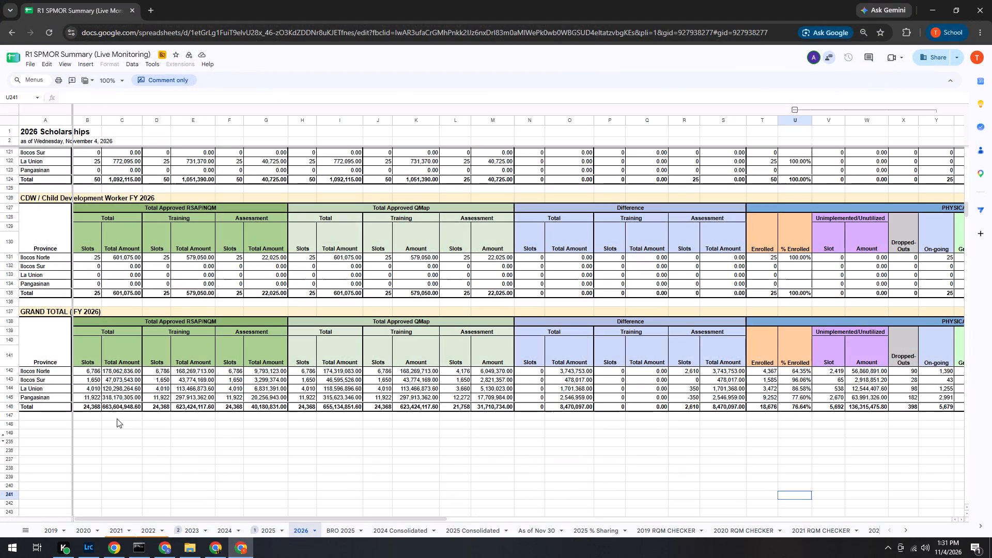
Copy the leading digits of the Grand Total approved RSAP/NQM total amount into the slide's regionwide funding line, making it Php 663.6 Million.
{"action": "left_click", "coordinate": [107, 408]}
{"action": "double_click", "coordinate": [107, 407]}
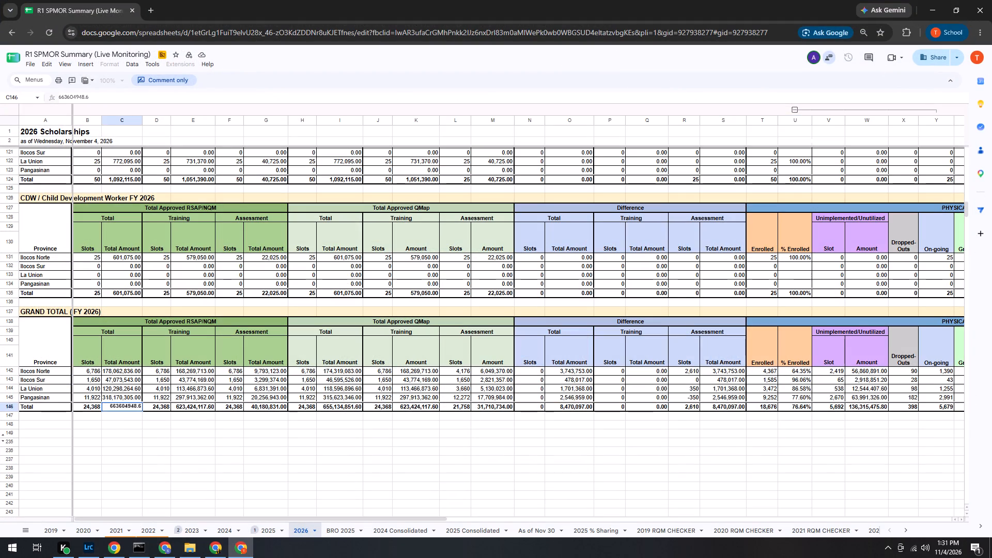
{"action": "left_click_drag", "start_coordinate": [107, 407], "coordinate": [121, 409]}
{"action": "left_click_drag", "start_coordinate": [121, 409], "coordinate": [126, 408]}
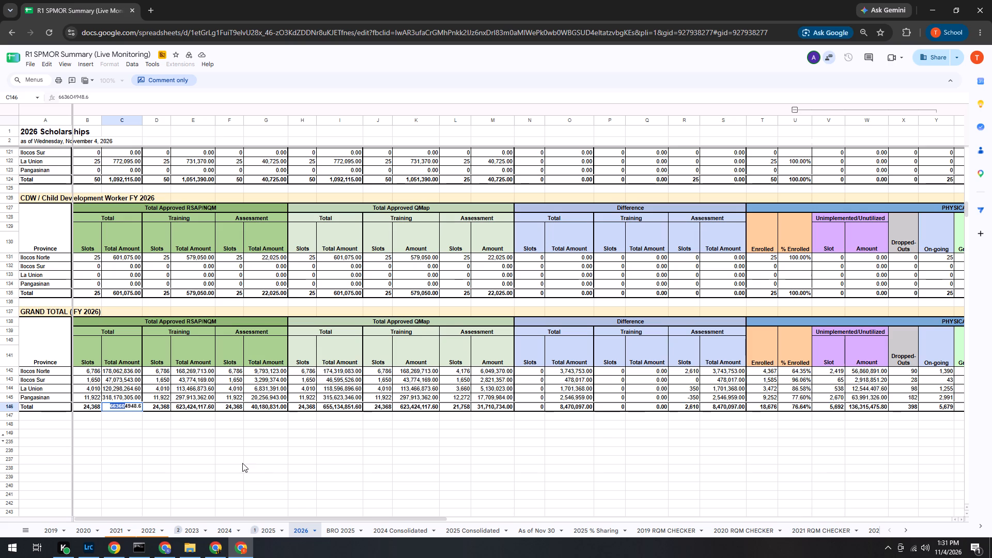
{"action": "key", "text": "ctrl+c"}
{"action": "left_click", "coordinate": [266, 464]}
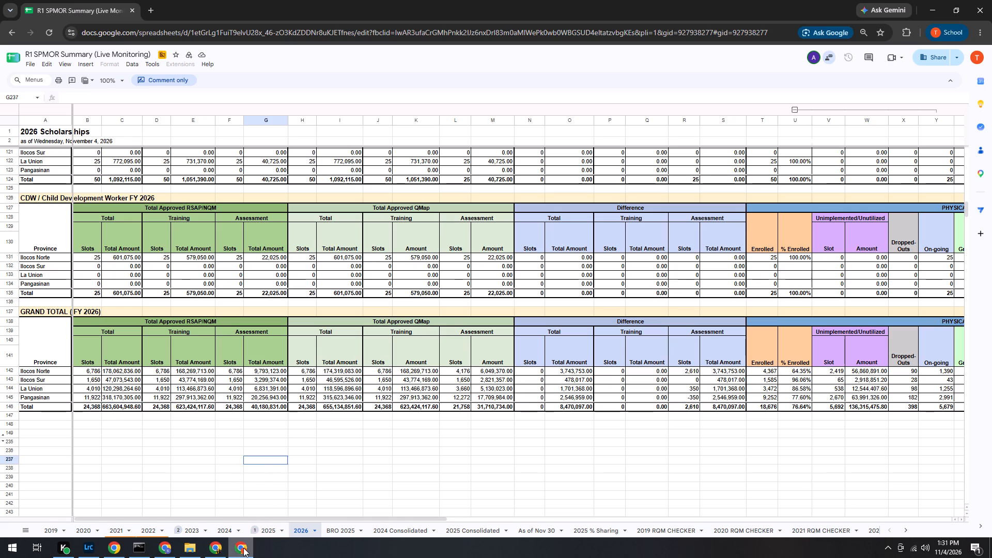
{"action": "left_click", "coordinate": [160, 548]}
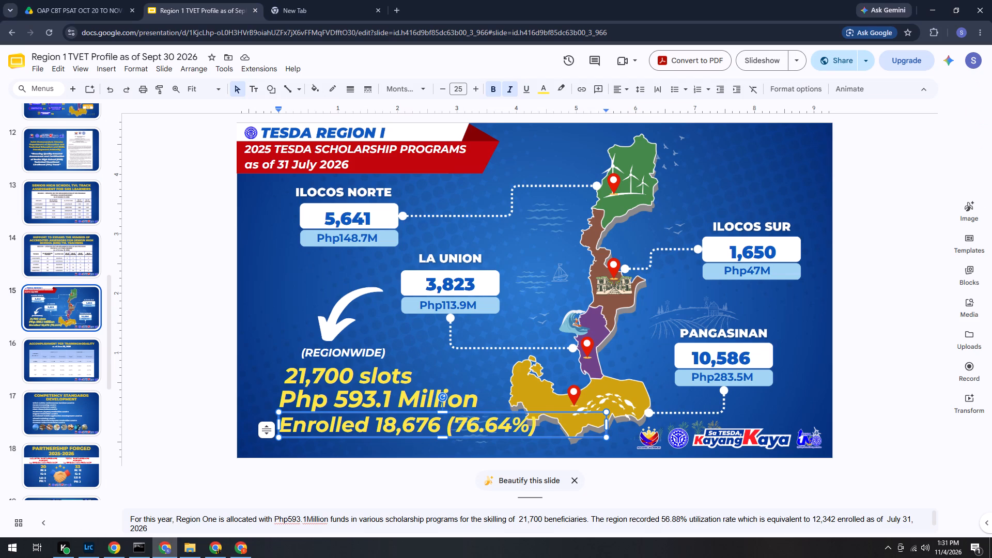
{"action": "left_click_drag", "start_coordinate": [333, 398], "coordinate": [388, 395]}
{"action": "key", "text": "ctrl+v"}
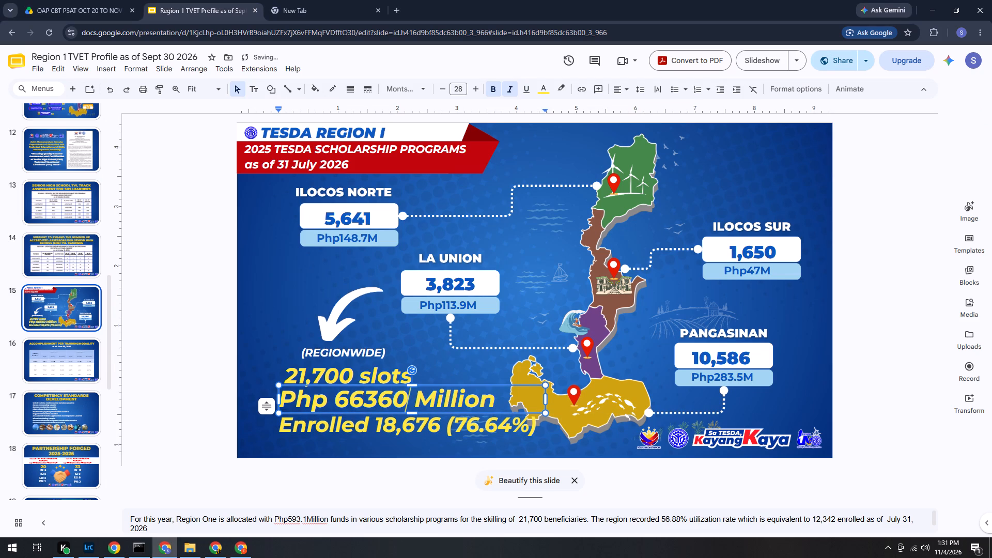
{"action": "key", "text": "BackSpace"}
{"action": "key", "text": "Left"}
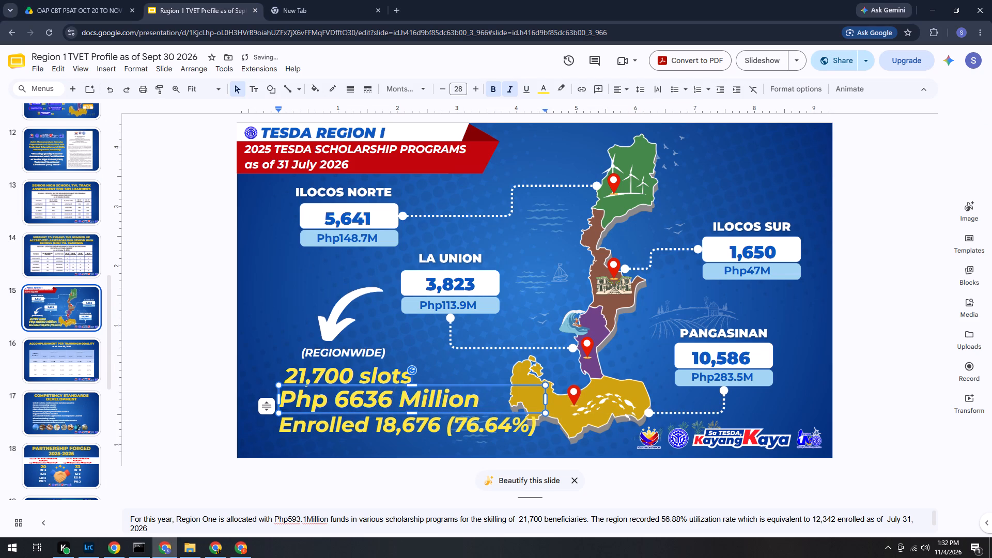
{"action": "key", "text": "period"}
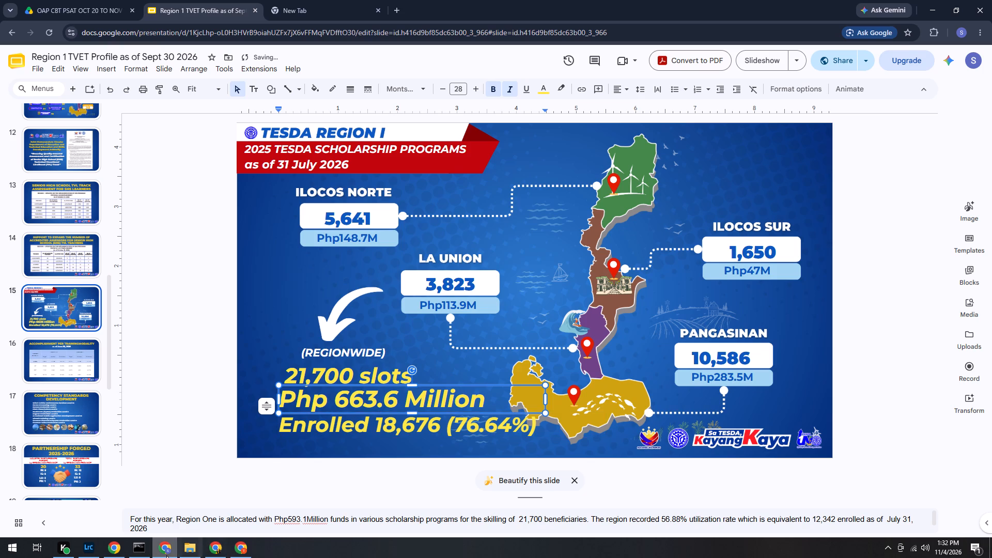
In the R1 SPMOR Summary spreadsheet's 2026 sheet, select the value 24368 in the Grand Total row's approved RSAP/NQM total slots cell.
{"action": "left_click", "coordinate": [159, 552]}
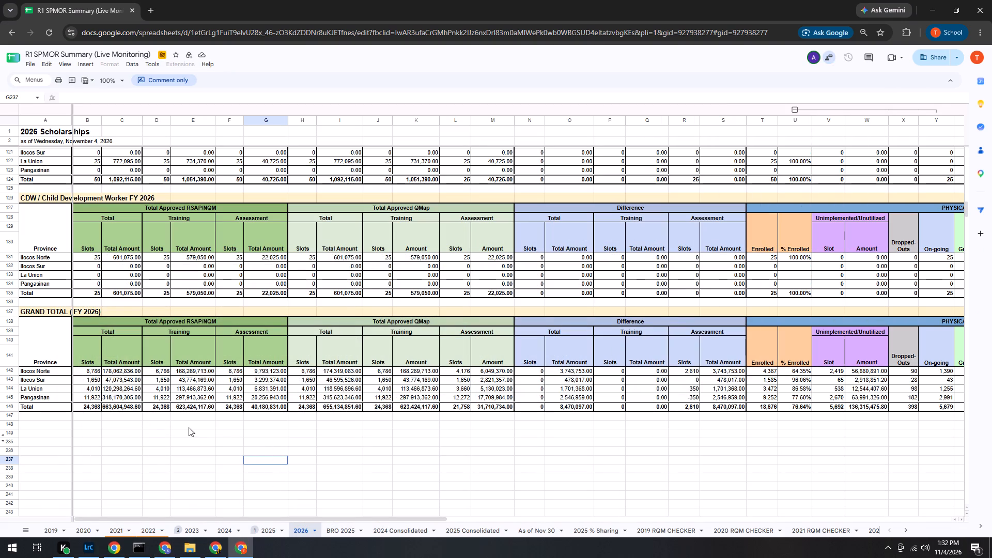
{"action": "left_click", "coordinate": [82, 406]}
{"action": "double_click", "coordinate": [82, 406]}
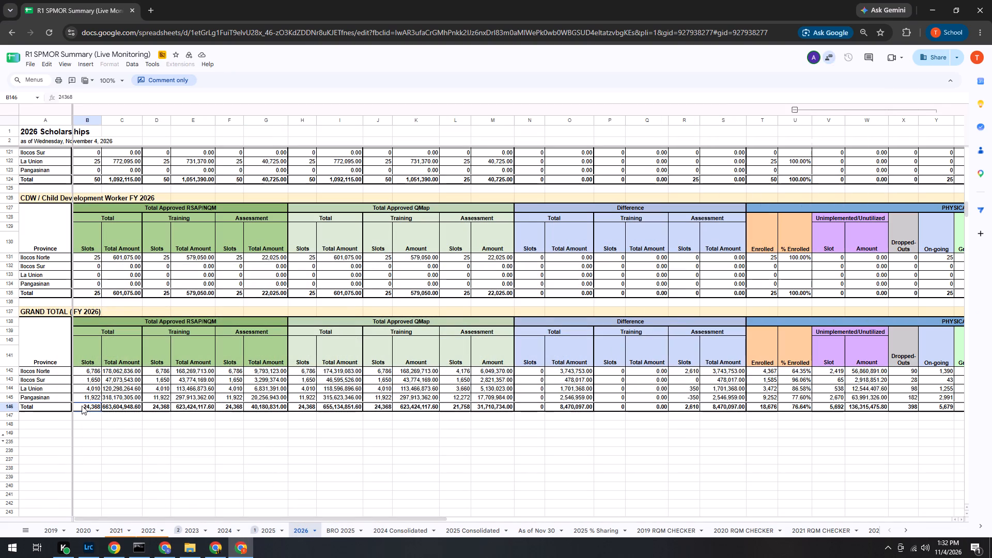
{"action": "left_click_drag", "start_coordinate": [81, 406], "coordinate": [139, 416]}
{"action": "left_click_drag", "start_coordinate": [81, 406], "coordinate": [103, 410]}
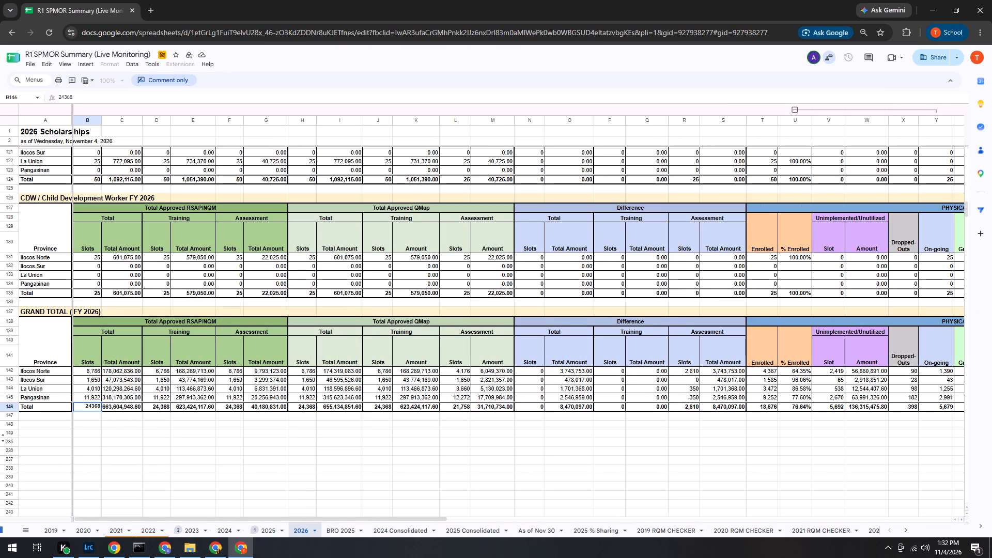
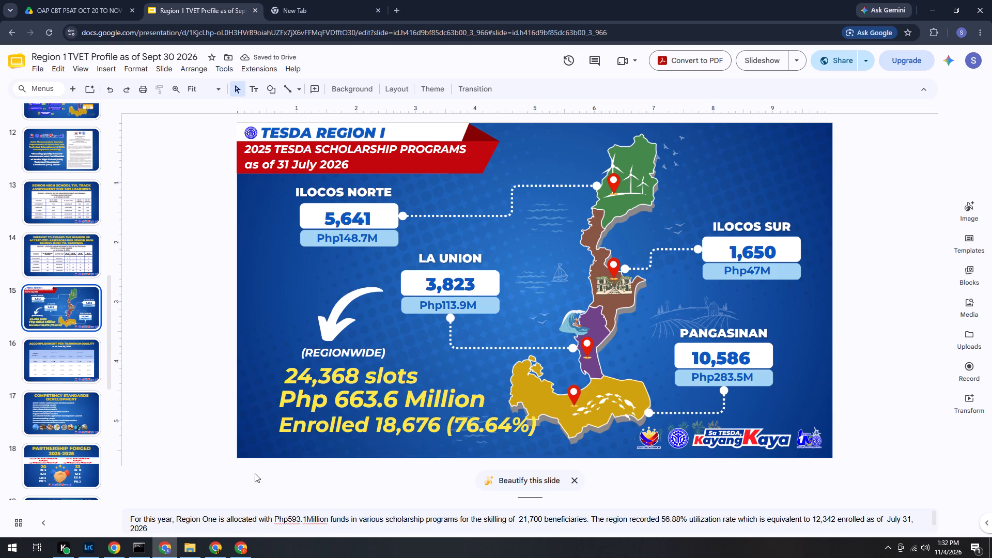
Nudge the Ilocos Norte, Ilocos Sur and Pangasinan slot counts slightly upward so they sit centred in their white boxes.
{"action": "left_click", "coordinate": [360, 212]}
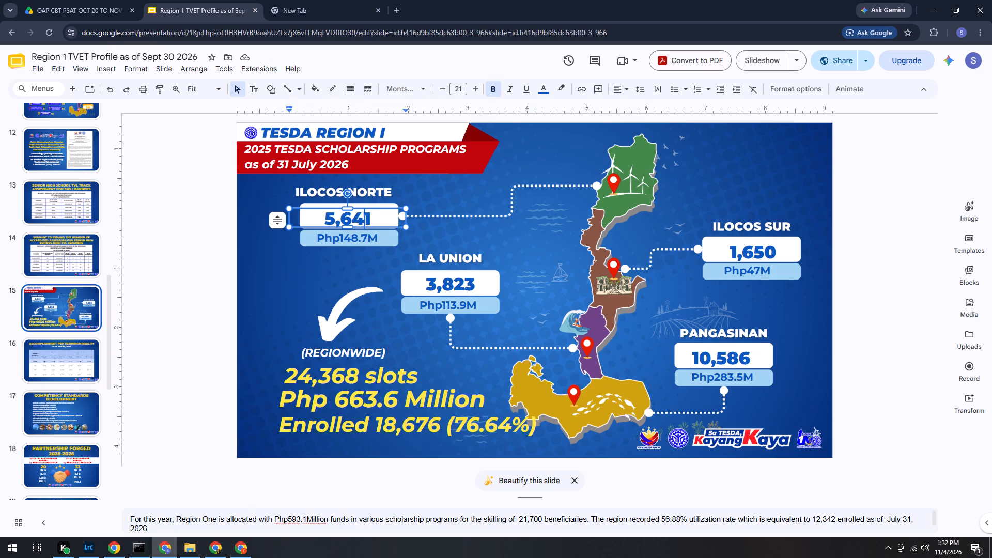
{"action": "left_click", "coordinate": [362, 208]}
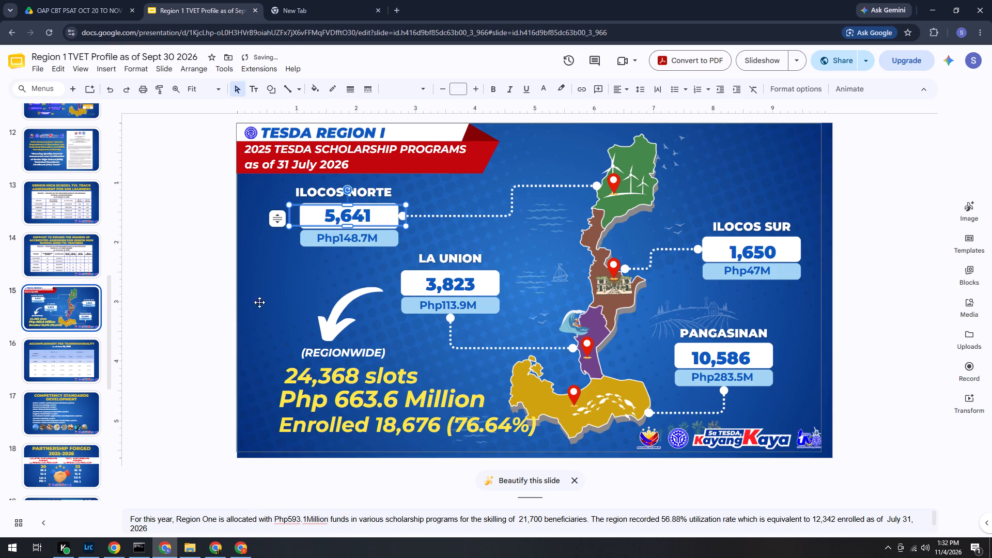
{"action": "left_click", "coordinate": [753, 253]}
{"action": "left_click", "coordinate": [765, 239]}
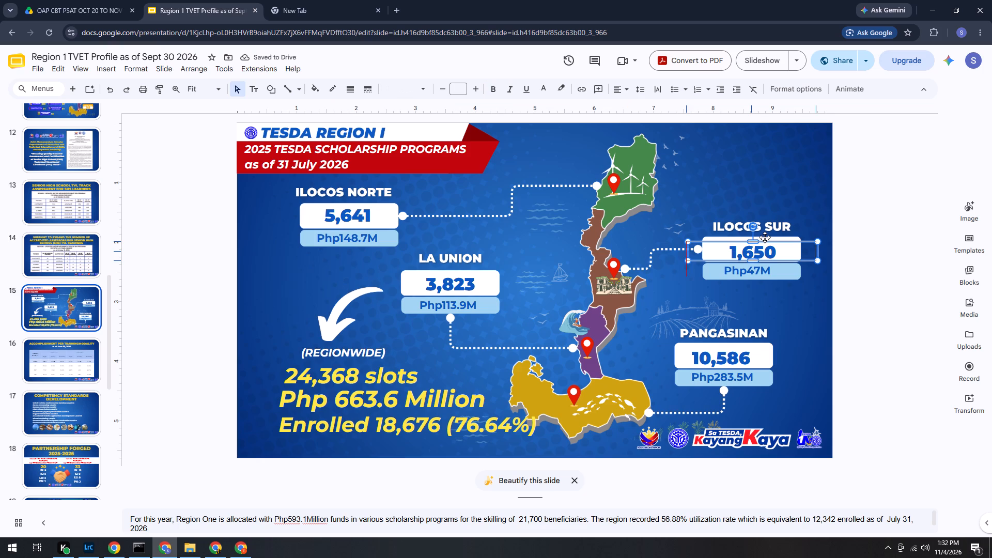
{"action": "left_click", "coordinate": [713, 360]}
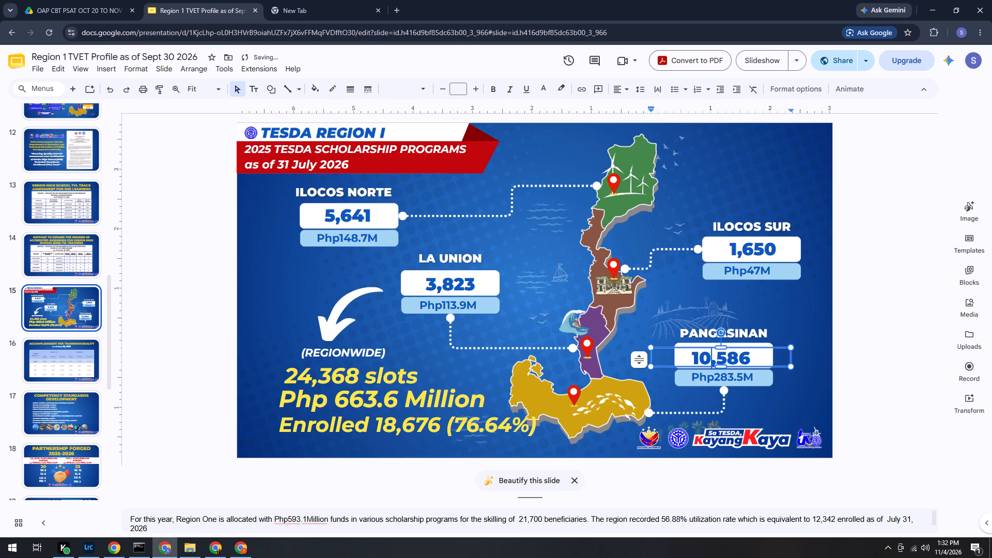
{"action": "left_click", "coordinate": [710, 348]}
{"action": "left_click", "coordinate": [704, 346]}
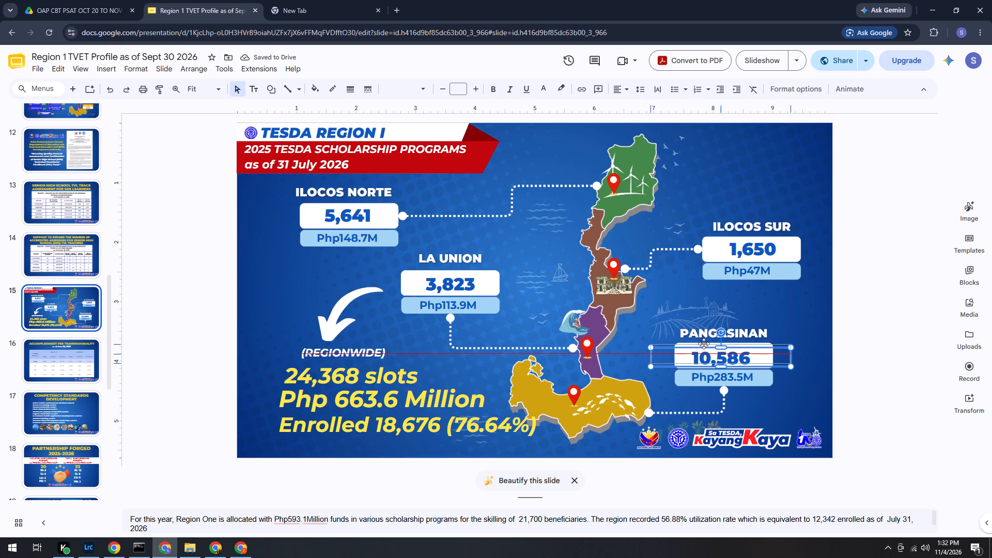
Copy Ilocos Norte's Grand Total approved RSAP/NQM slots from the 2026 sheet into its slots box on the map slide, formatted as 6,786.
{"action": "left_click", "coordinate": [170, 339]}
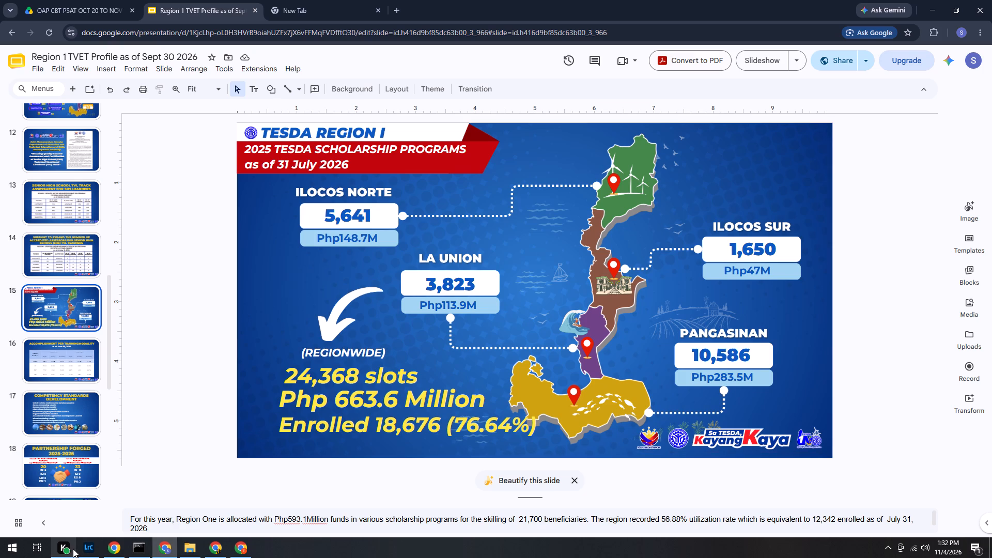
{"action": "left_click", "coordinate": [159, 552]}
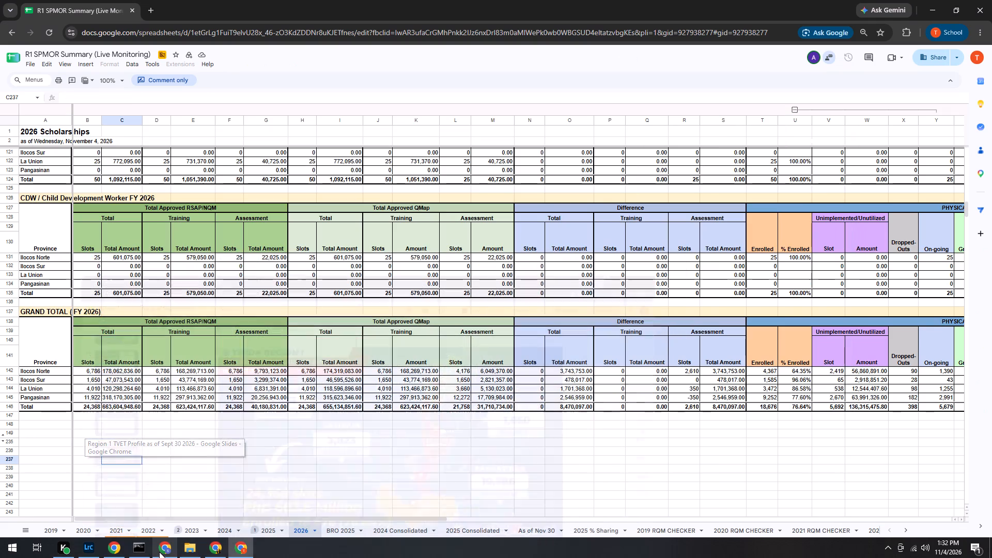
{"action": "double_click", "coordinate": [83, 369]}
{"action": "left_click_drag", "start_coordinate": [83, 369], "coordinate": [133, 371]}
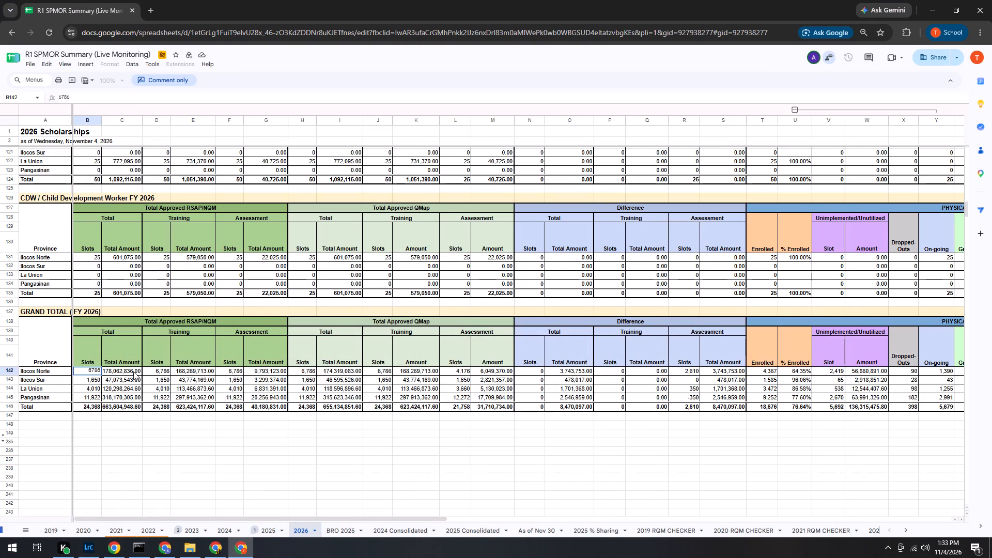
{"action": "left_click_drag", "start_coordinate": [133, 371], "coordinate": [100, 373]}
{"action": "key", "text": "ctrl+c"}
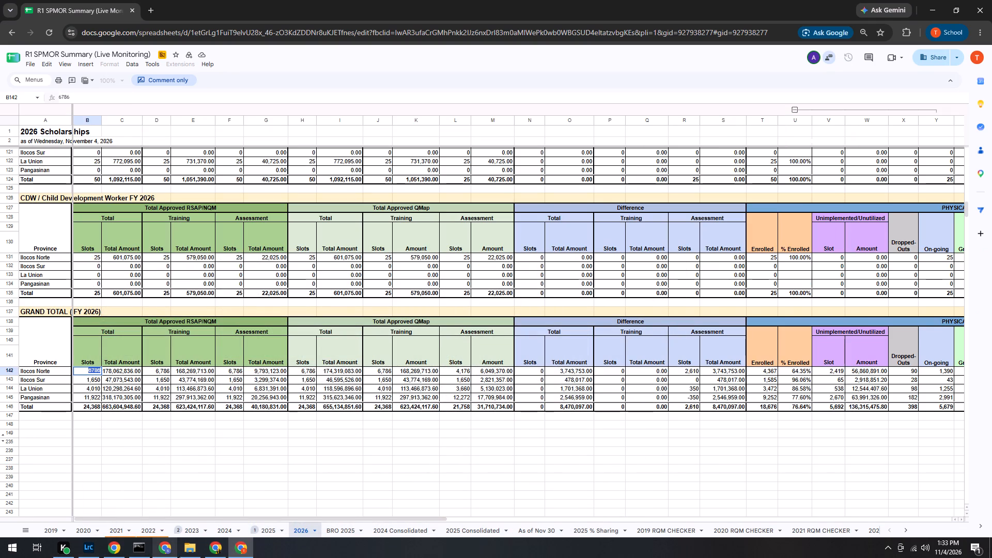
{"action": "left_click", "coordinate": [171, 550]}
{"action": "double_click", "coordinate": [348, 220]}
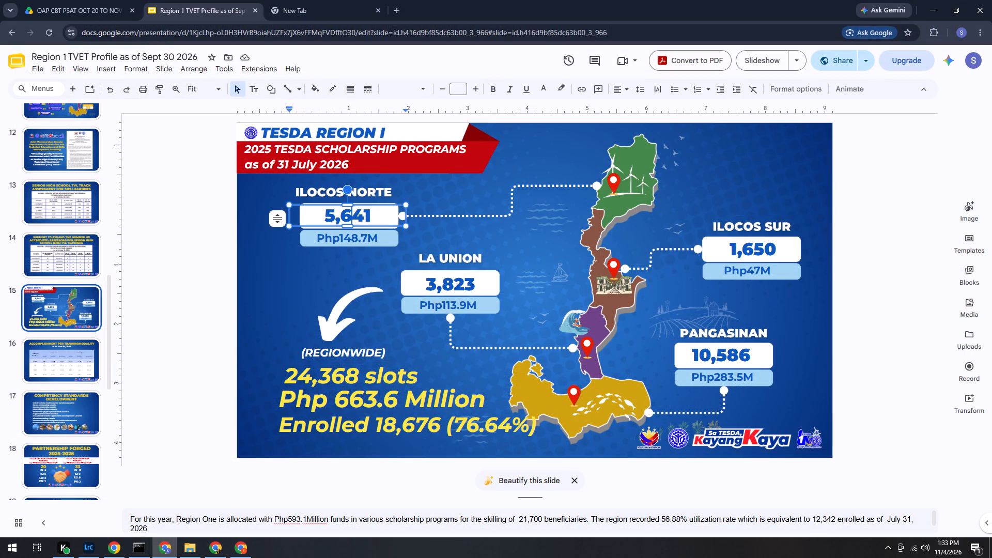
{"action": "key", "text": "ctrl+a"}
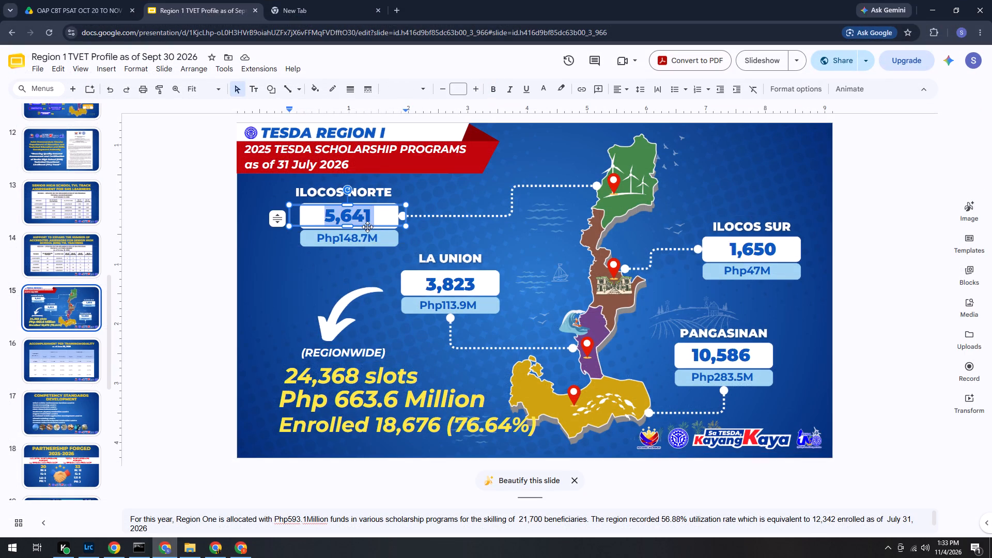
{"action": "key", "text": "ctrl+v"}
{"action": "left_click", "coordinate": [342, 220]}
{"action": "left_click", "coordinate": [337, 216]}
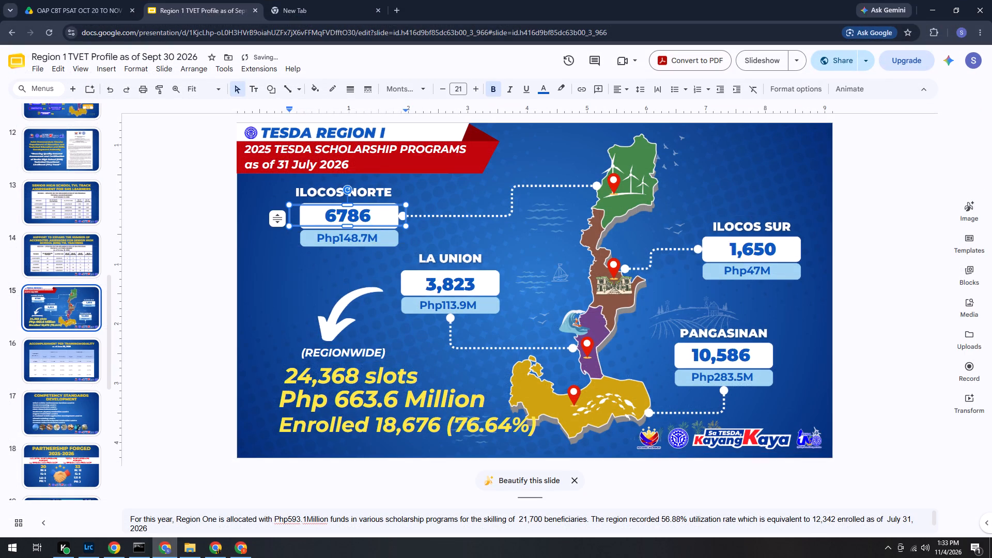
{"action": "key", "text": "comma"}
{"action": "left_click", "coordinate": [333, 256]}
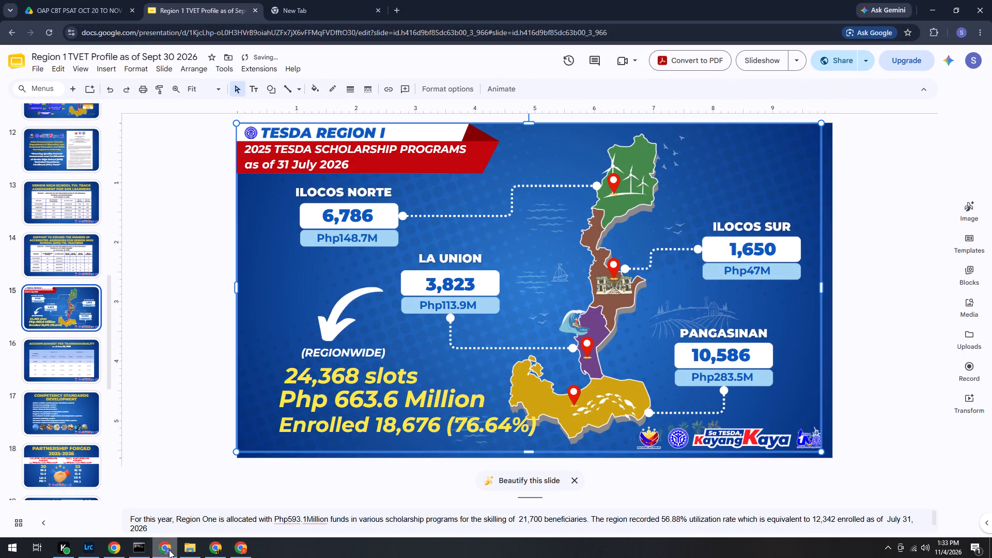
Copy Ilocos Sur's Grand Total approved RSAP/NQM slots from the 2026 sheet into its slots box on the map slide, formatted as 1,650.
{"action": "left_click", "coordinate": [171, 549]}
{"action": "double_click", "coordinate": [90, 379]}
{"action": "double_click", "coordinate": [90, 379]}
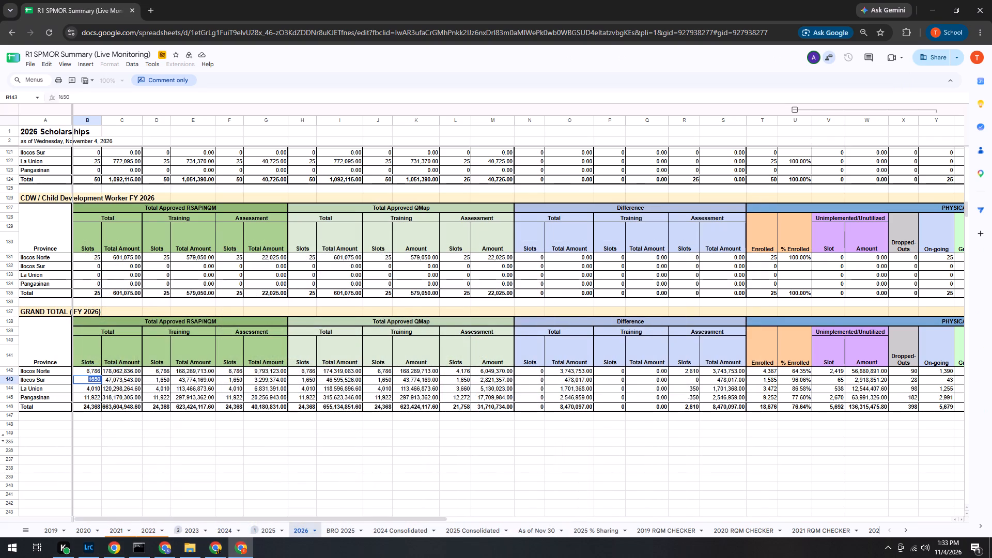
{"action": "key", "text": "ctrl+c"}
{"action": "left_click", "coordinate": [155, 548]}
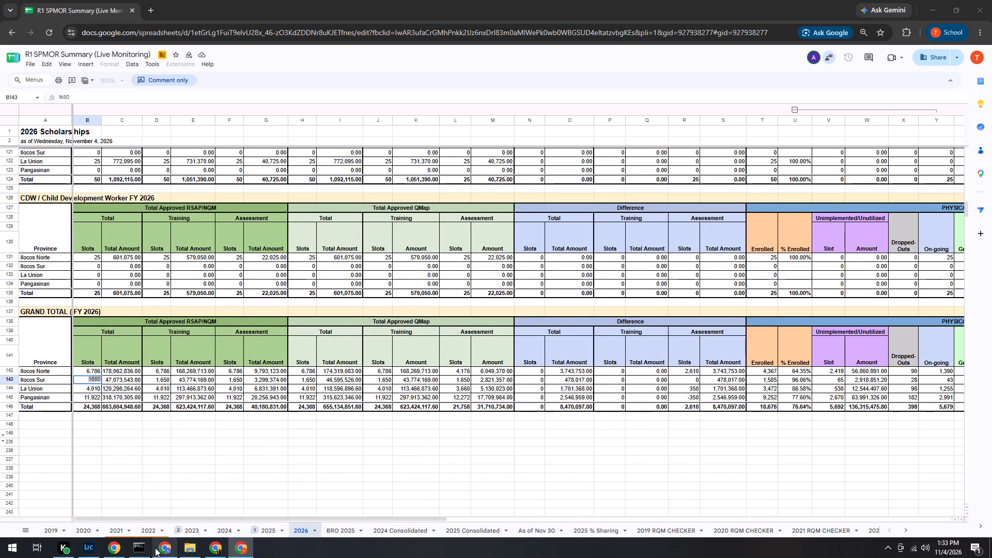
{"action": "double_click", "coordinate": [759, 250]}
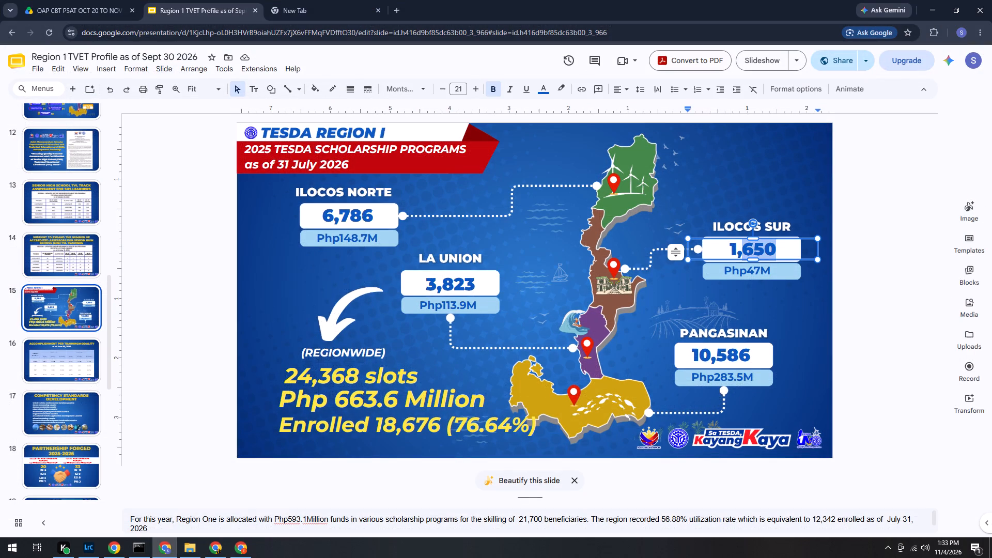
{"action": "key", "text": "ctrl+a"}
{"action": "key", "text": "ctrl+v"}
{"action": "left_click", "coordinate": [741, 255]}
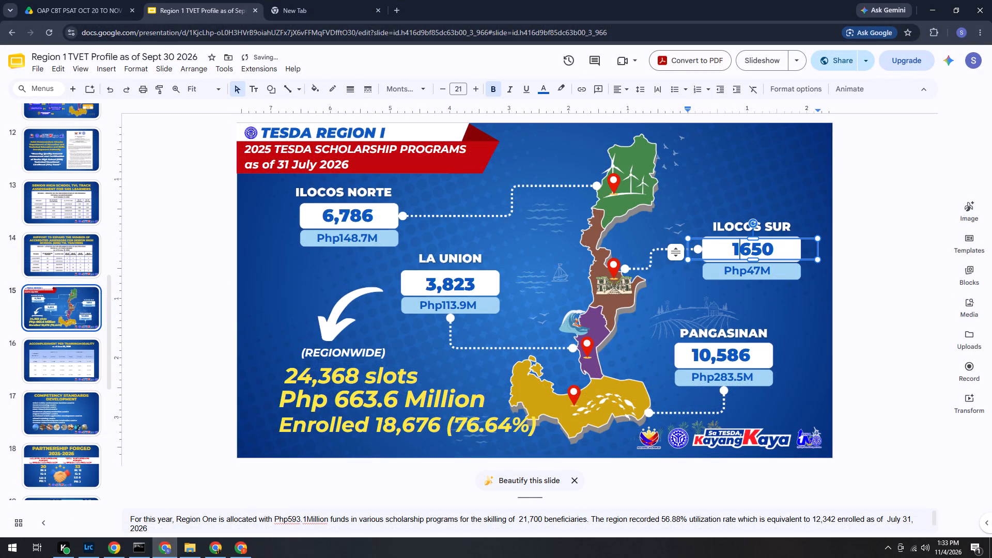
{"action": "key", "text": "comma"}
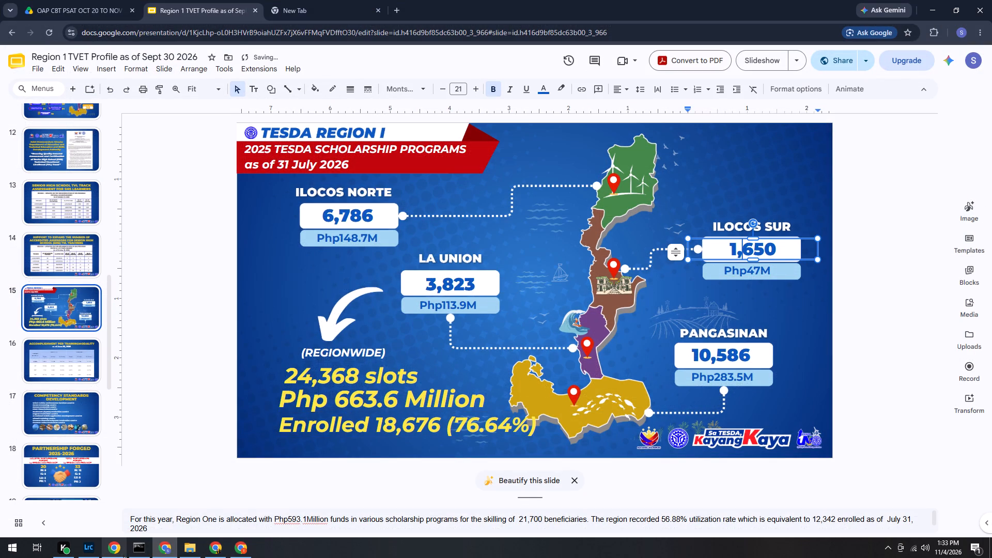
Copy La Union's Grand Total approved RSAP/NQM slots from the 2026 sheet into its slots box on the map slide, formatted as 4,010.
{"action": "left_click", "coordinate": [240, 546]}
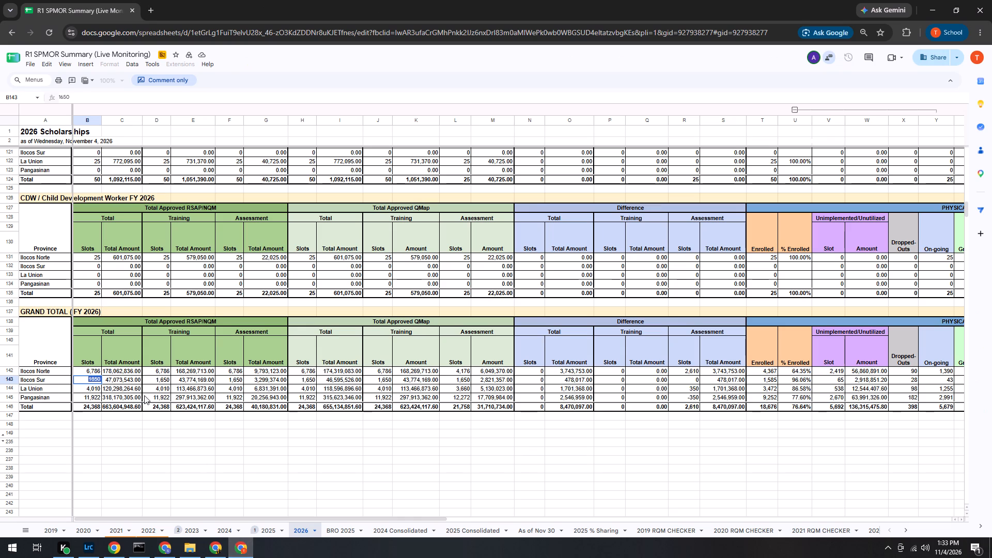
{"action": "left_click", "coordinate": [84, 392]}
{"action": "triple_click", "coordinate": [88, 389]}
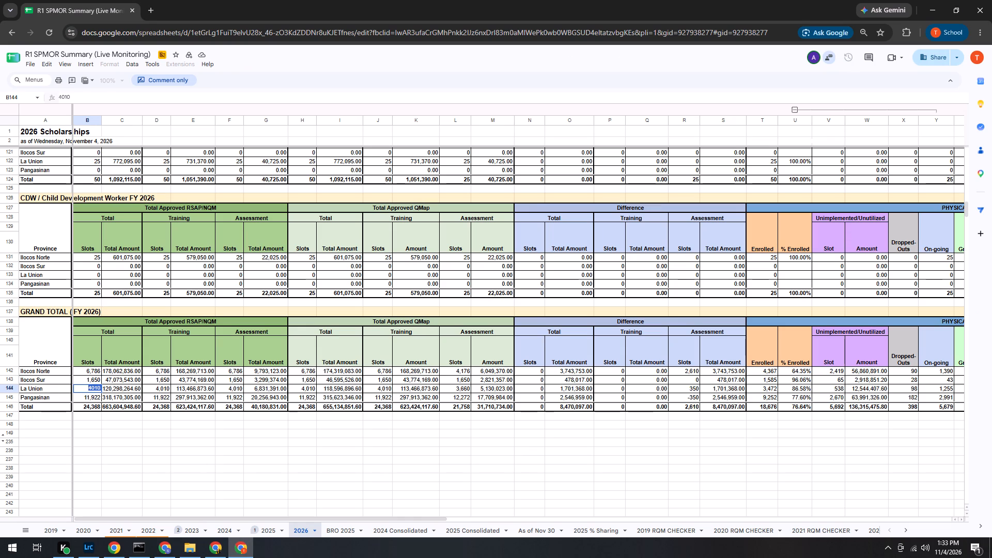
{"action": "key", "text": "ctrl+c"}
{"action": "left_click", "coordinate": [165, 550]}
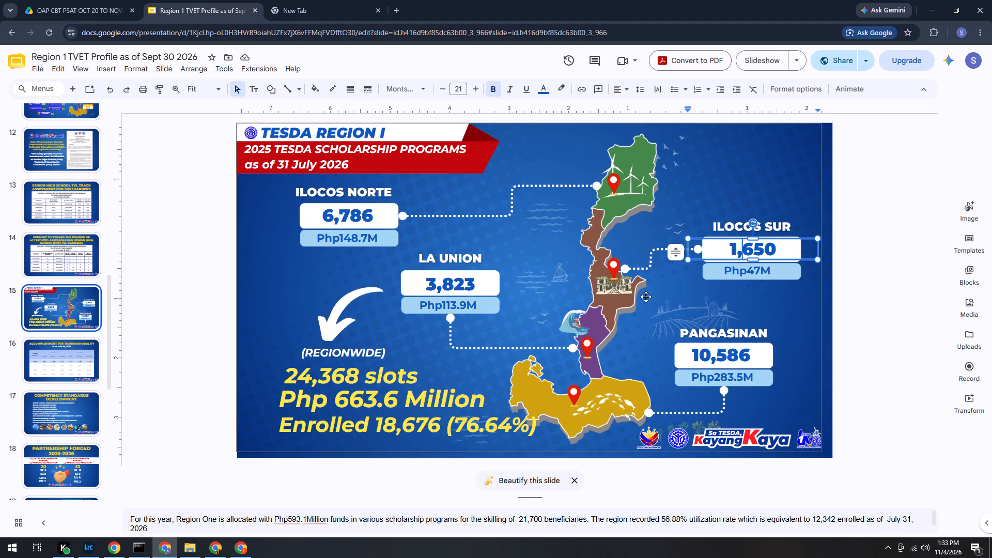
{"action": "double_click", "coordinate": [454, 288]}
{"action": "key", "text": "ctrl+a"}
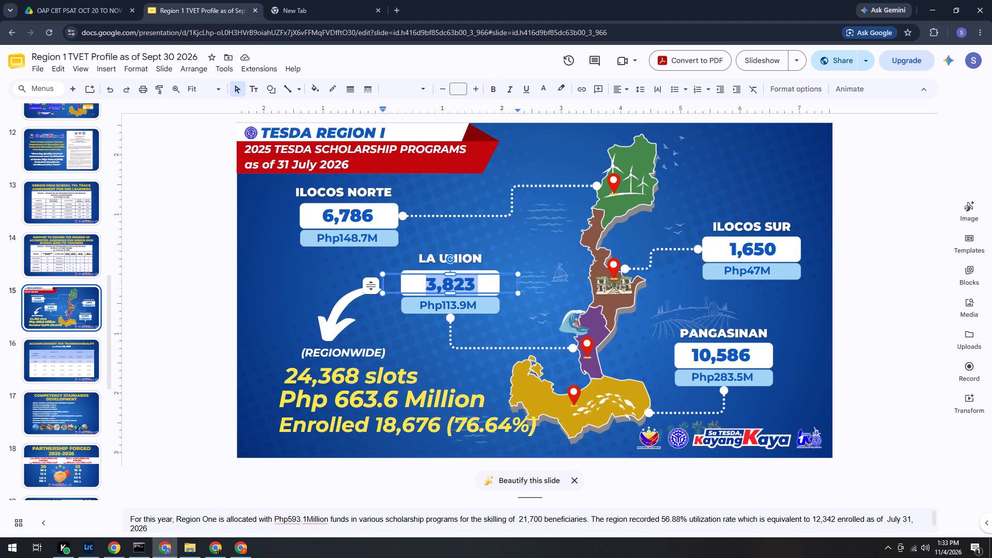
{"action": "key", "text": "ctrl+v"}
{"action": "left_click", "coordinate": [441, 286]}
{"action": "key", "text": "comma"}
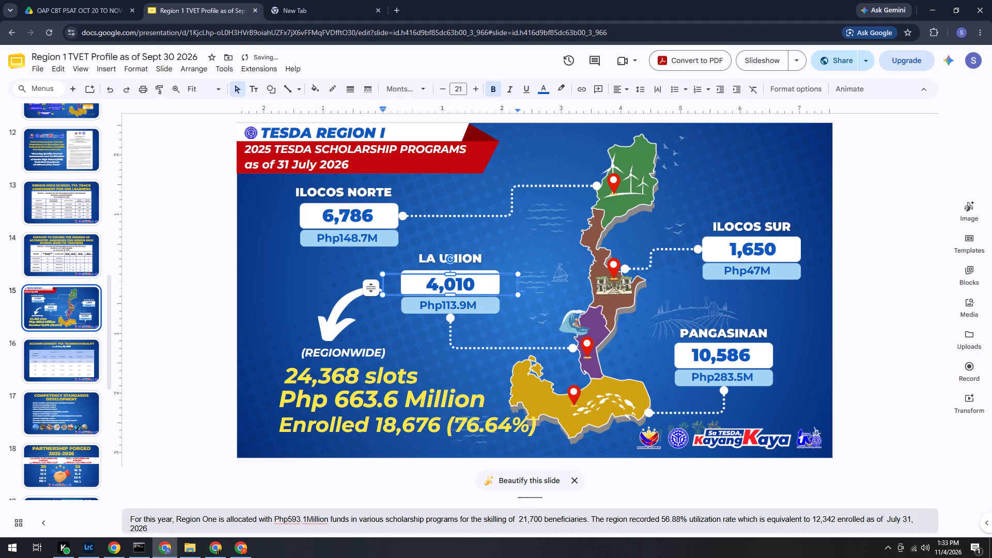
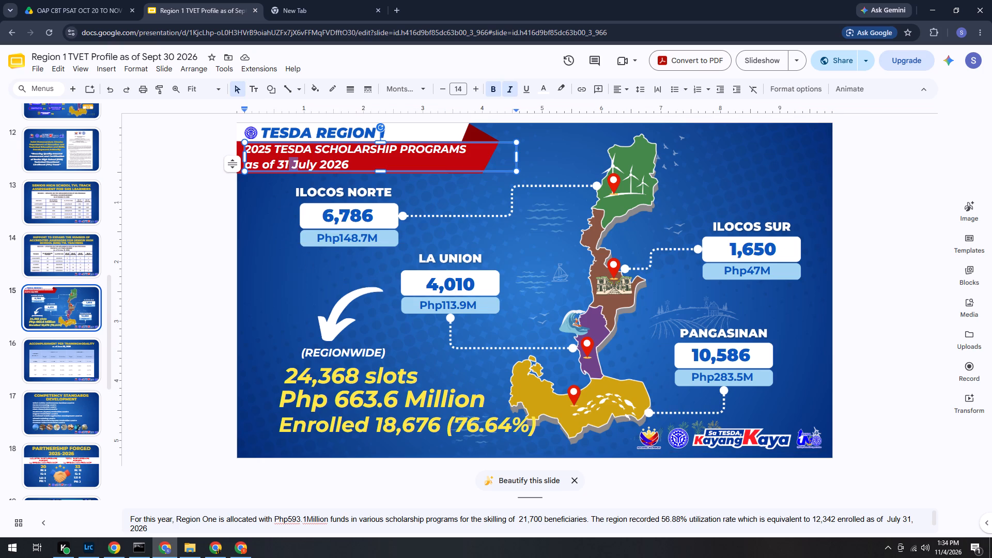
Change the month in the map slide's header date to October, so the line reads "as of 31 October 2026".
{"action": "left_click", "coordinate": [297, 164]}
{"action": "left_click_drag", "start_coordinate": [293, 165], "coordinate": [314, 167]}
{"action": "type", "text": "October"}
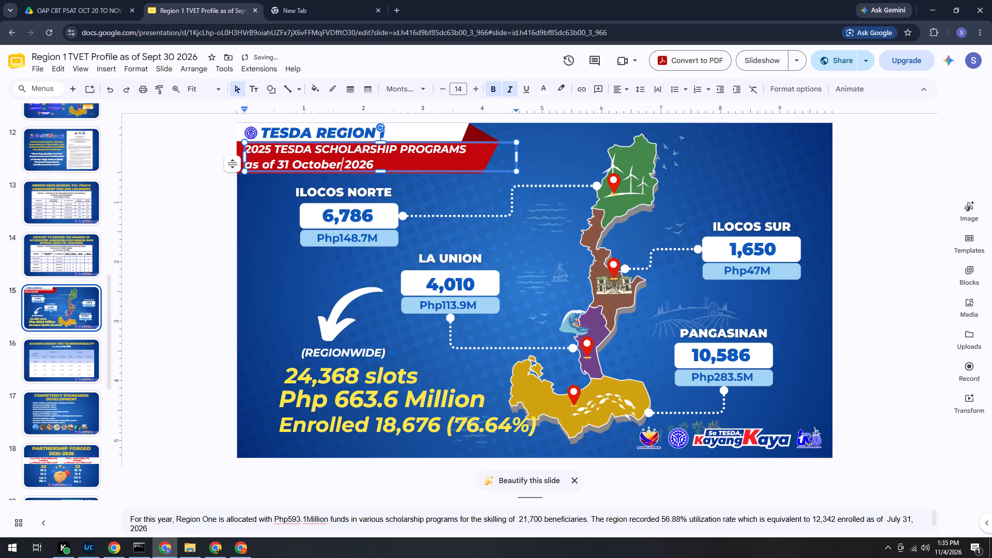
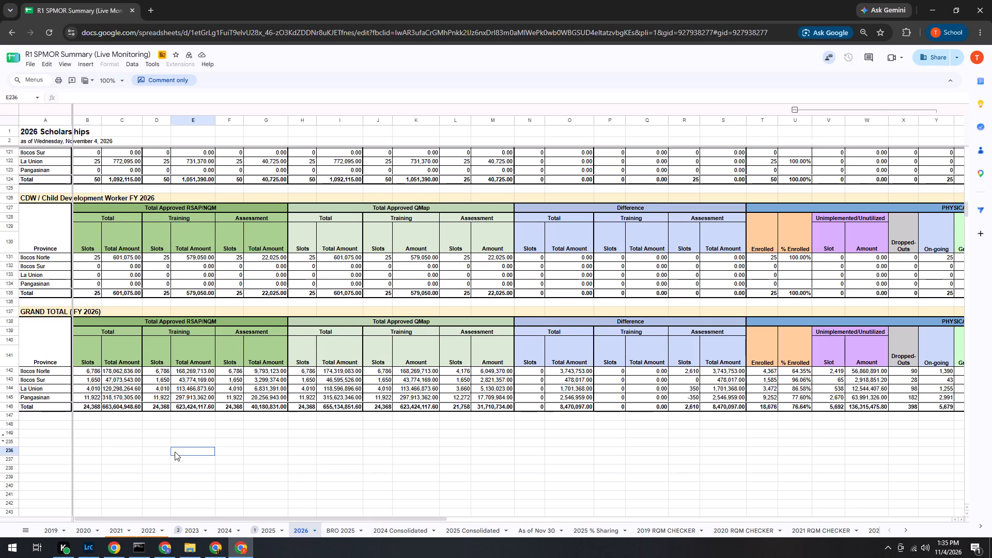
Switch back to the Region 1 TVET Profile presentation to check the map slide's provincial figures against the 2026 sheet.
{"action": "left_click", "coordinate": [167, 551]}
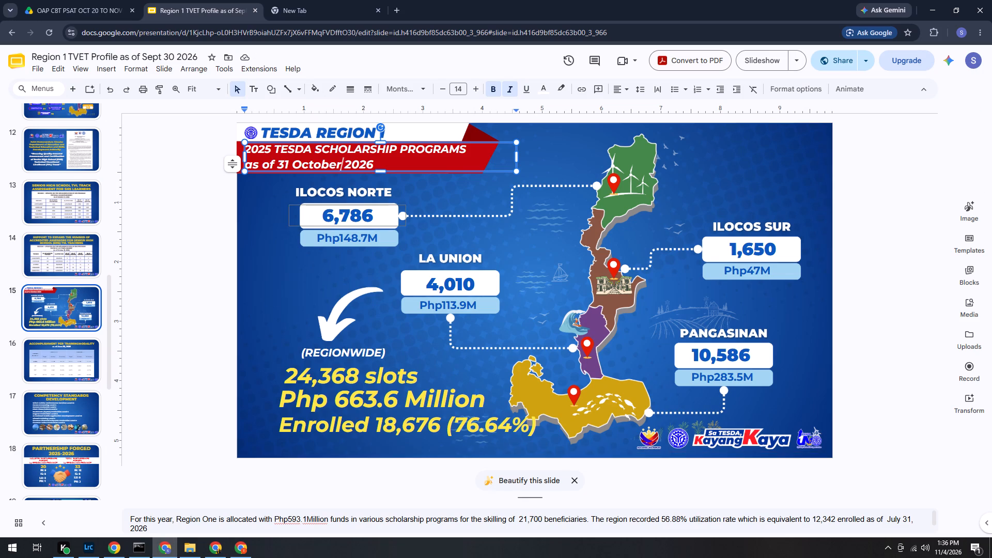
Replace Pangasinan's slots figure on the map slide with the copied Grand Total approved slots value, formatted as 11,922.
{"action": "left_click", "coordinate": [726, 360]}
{"action": "key", "text": "ctrl+a"}
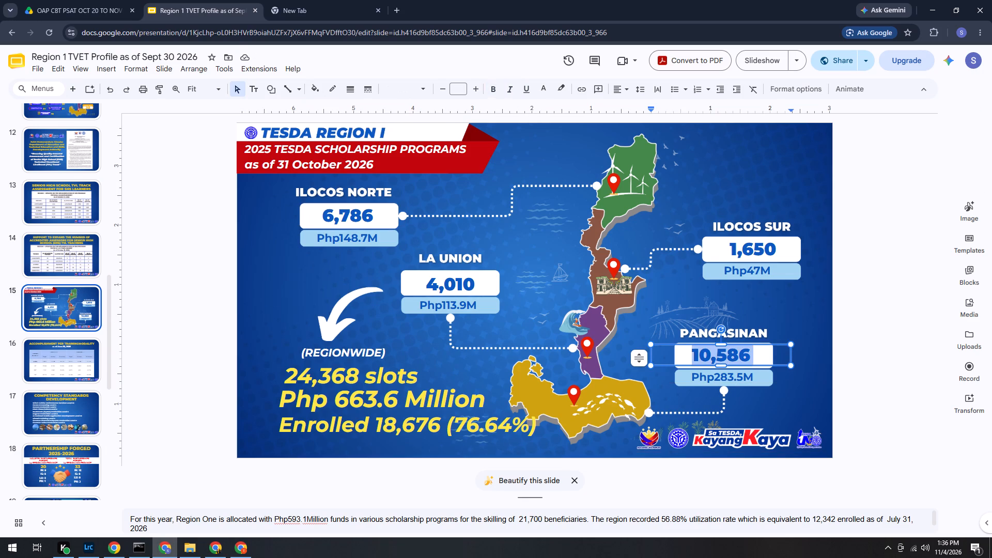
{"action": "key", "text": "ctrl+v"}
{"action": "left_click", "coordinate": [707, 353]}
{"action": "left_click", "coordinate": [711, 354]}
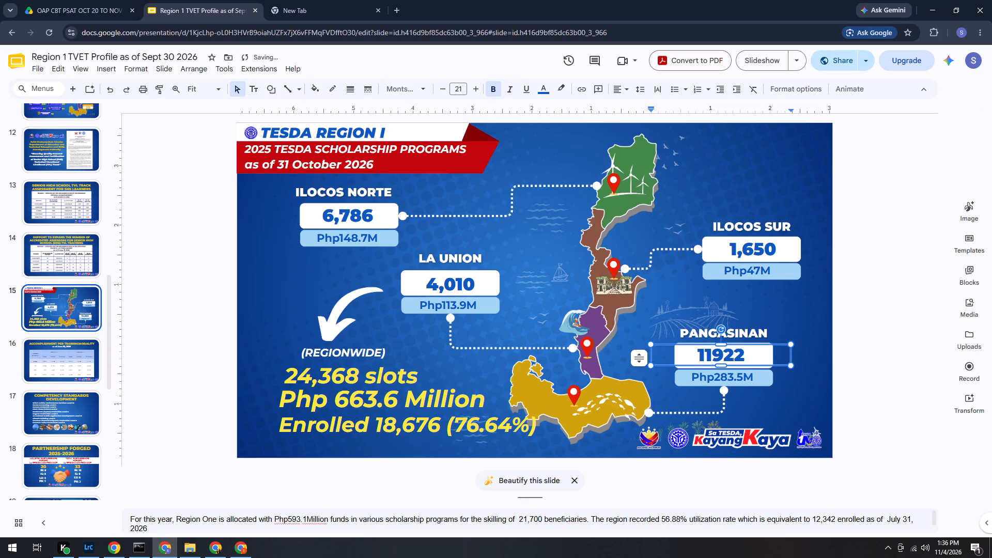
{"action": "key", "text": "comma"}
{"action": "left_click", "coordinate": [805, 392]}
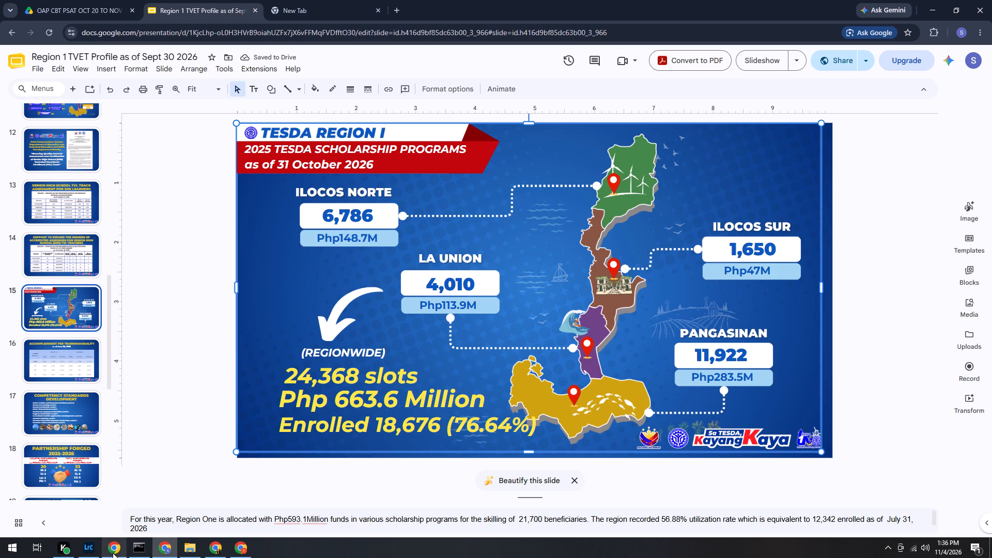
Update Ilocos Norte's amount on the map slide to Php178.1M, based on its Grand Total approved RSAP/NQM amount in the 2026 sheet.
{"action": "left_click", "coordinate": [236, 548]}
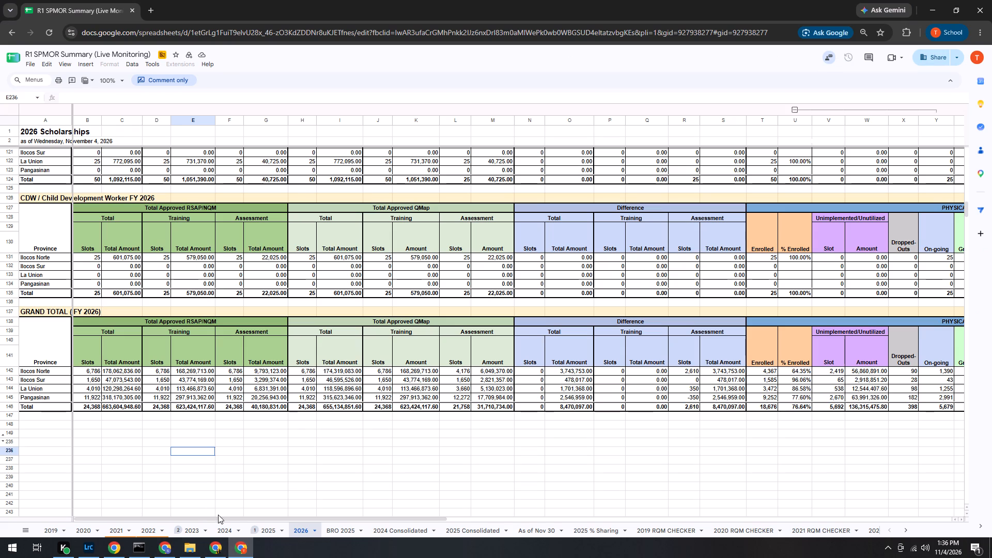
{"action": "left_click", "coordinate": [244, 547]}
{"action": "left_click", "coordinate": [244, 547]}
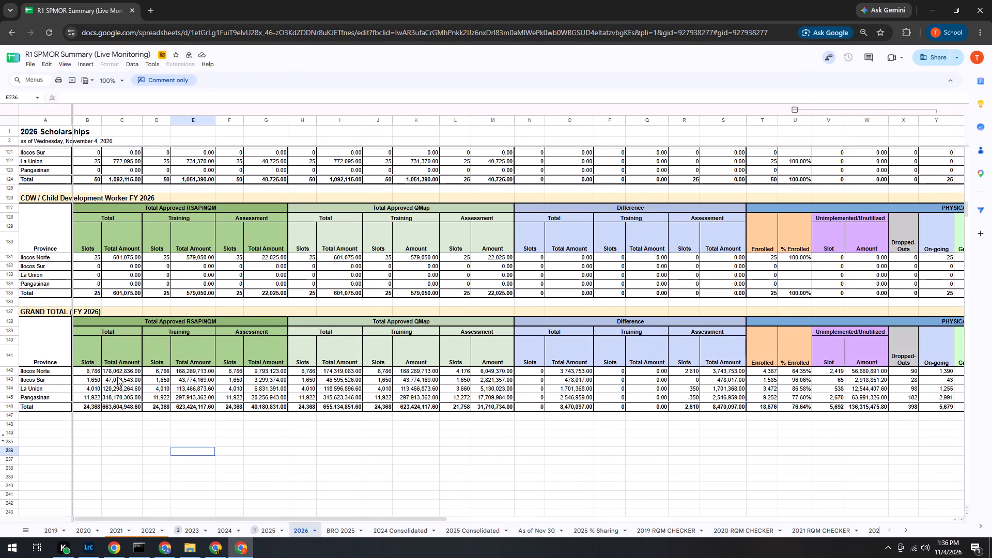
{"action": "left_click", "coordinate": [241, 553]}
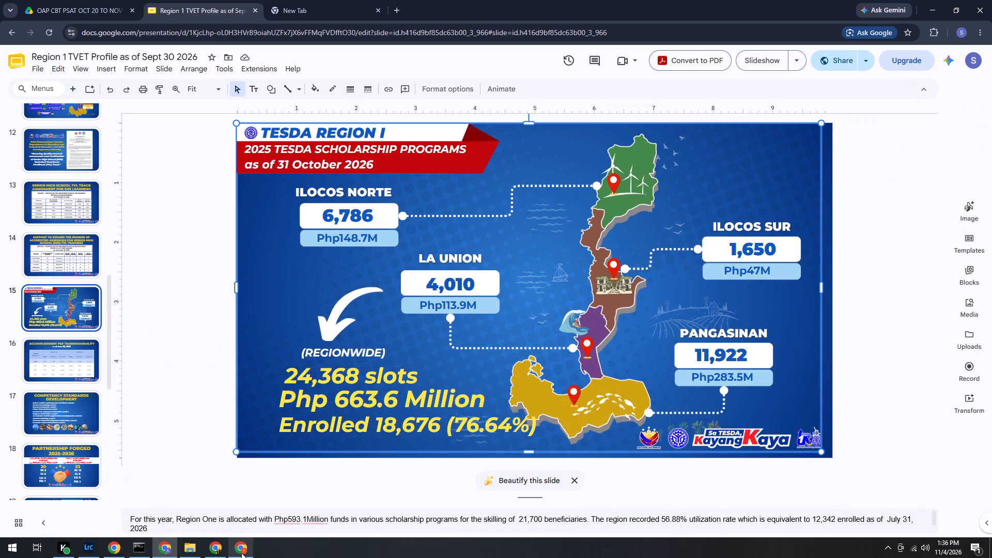
{"action": "left_click", "coordinate": [241, 553]}
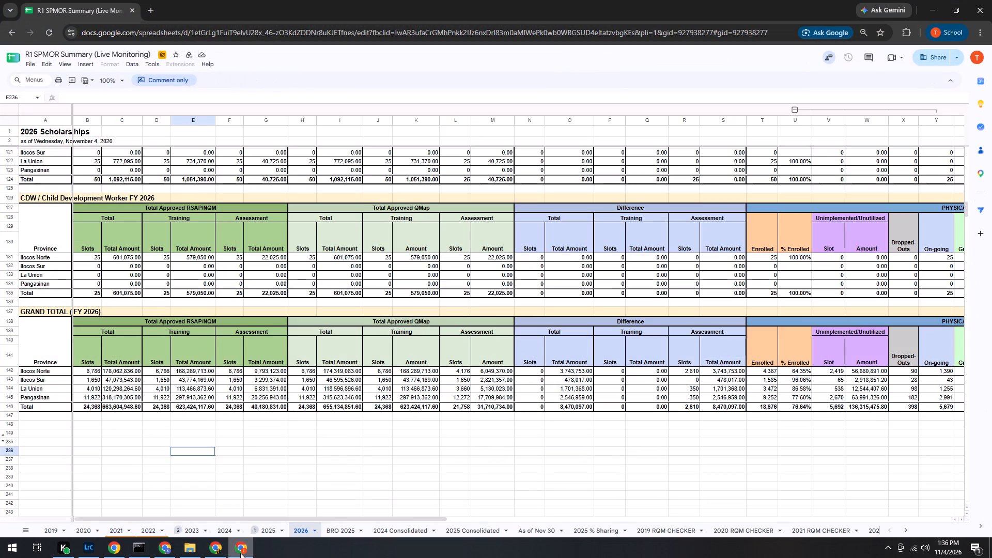
{"action": "left_click", "coordinate": [240, 553]}
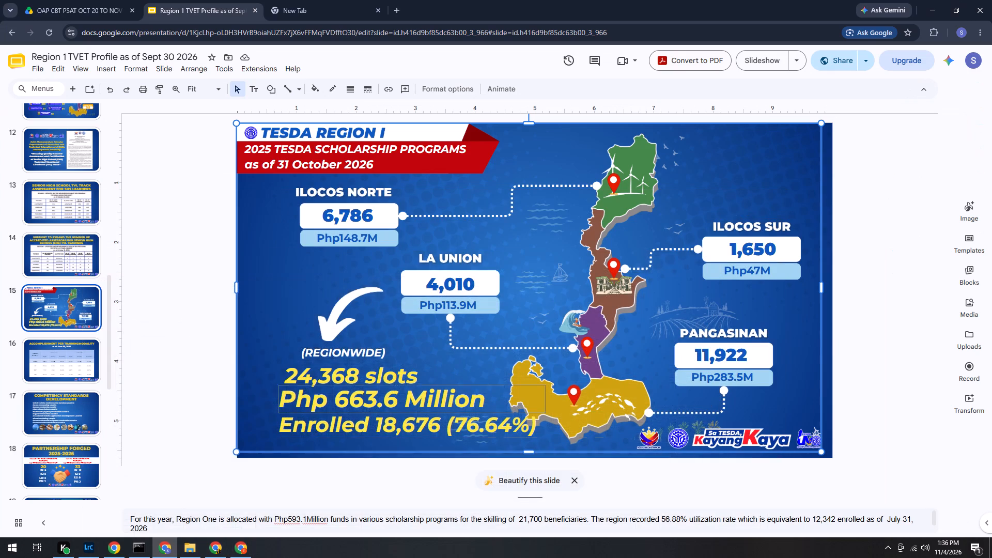
{"action": "left_click", "coordinate": [348, 237]}
{"action": "key", "text": "BackSpace"}
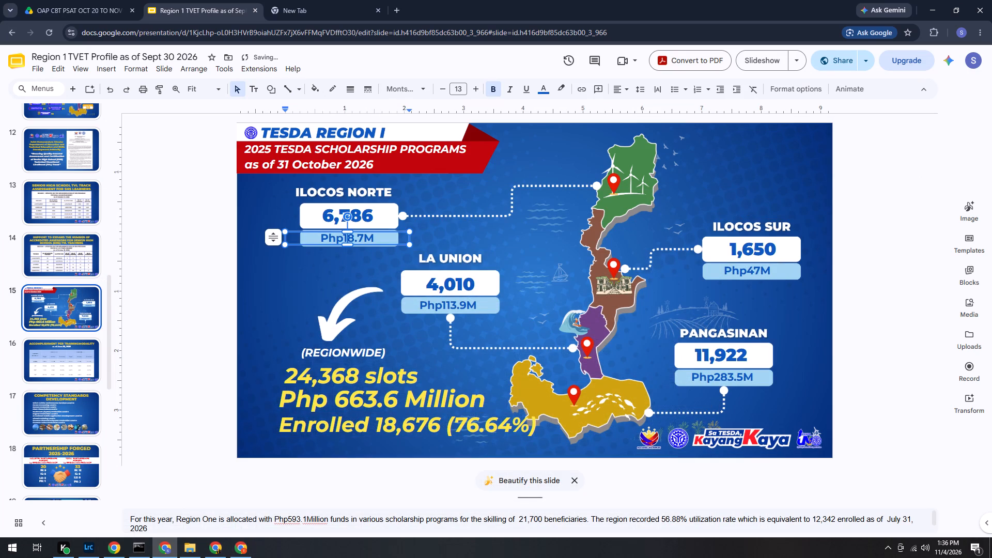
{"action": "key", "text": "7"}
{"action": "left_click", "coordinate": [366, 241]}
{"action": "key", "text": "BackSpace"}
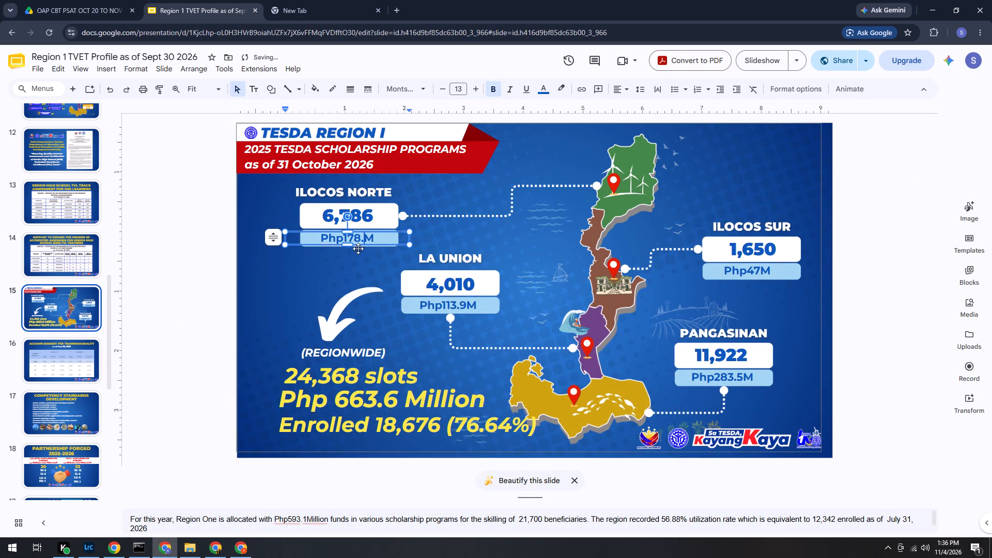
{"action": "key", "text": "1"}
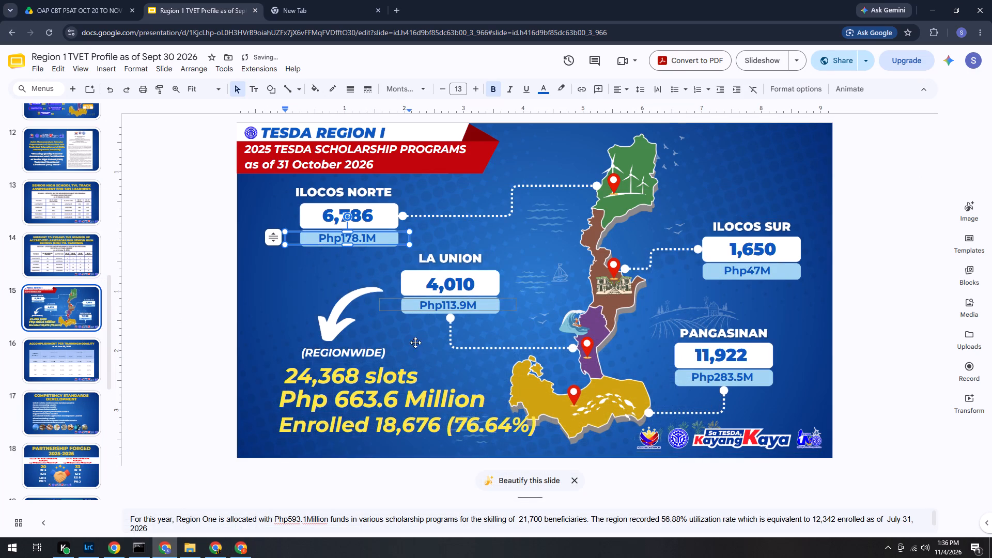
Update Ilocos Sur's amount on the map slide to Php47.1M, based on its Grand Total approved RSAP/NQM amount in the 2026 sheet.
{"action": "left_click", "coordinate": [236, 549]}
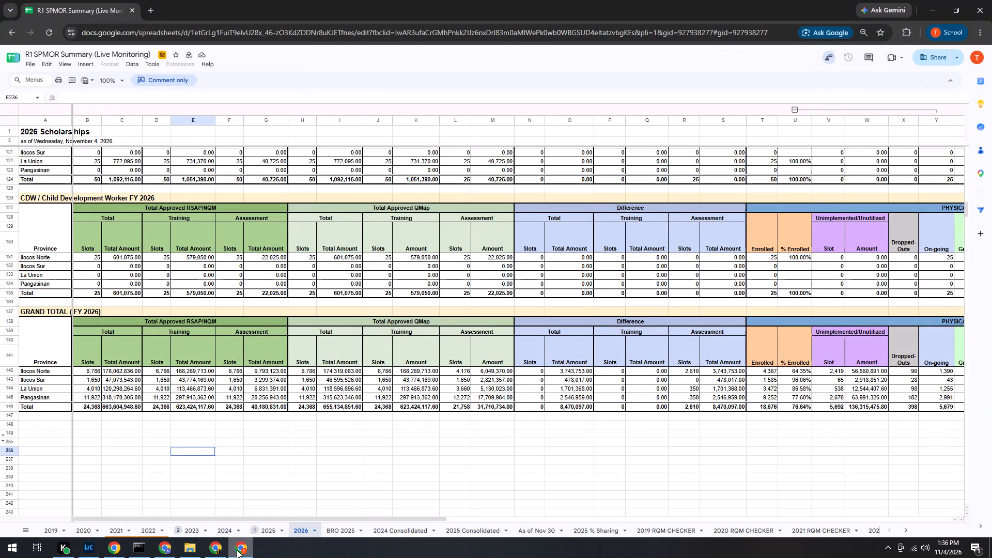
{"action": "left_click", "coordinate": [237, 550]}
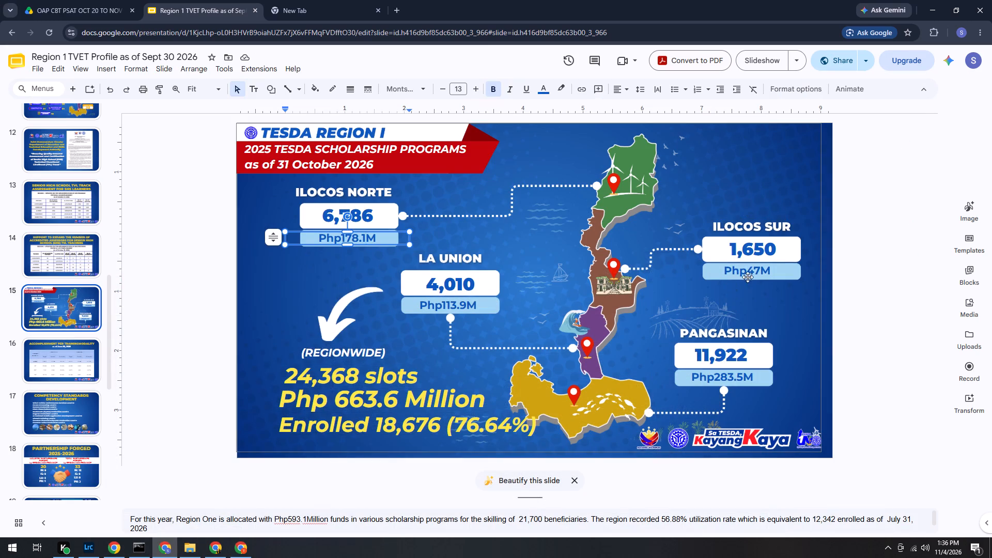
{"action": "left_click", "coordinate": [758, 270]}
{"action": "type", "text": ".1"}
Consult the Grand Total approved RSAP/NQM amounts in the 2026 sheet for the remaining provincial amounts on the map slide.
{"action": "left_click", "coordinate": [240, 557]}
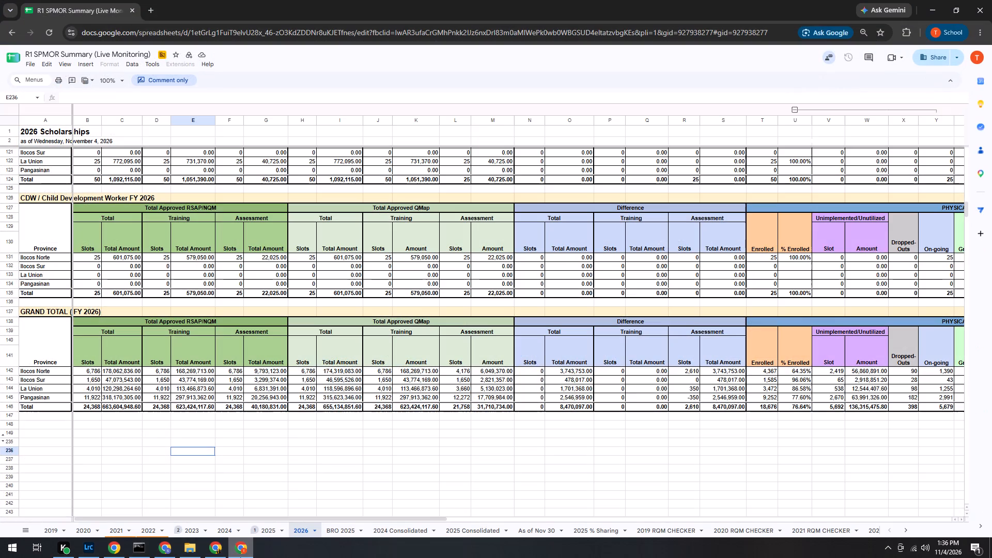
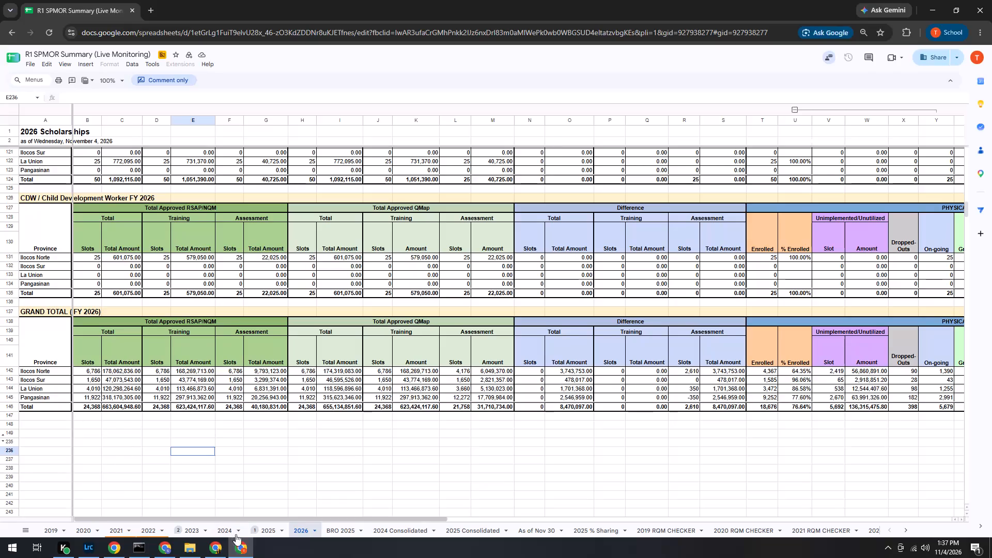
Update La Union's amount on the map slide to Php120.3M, based on its Grand Total approved RSAP/NQM amount in the 2026 sheet.
{"action": "left_click", "coordinate": [163, 554]}
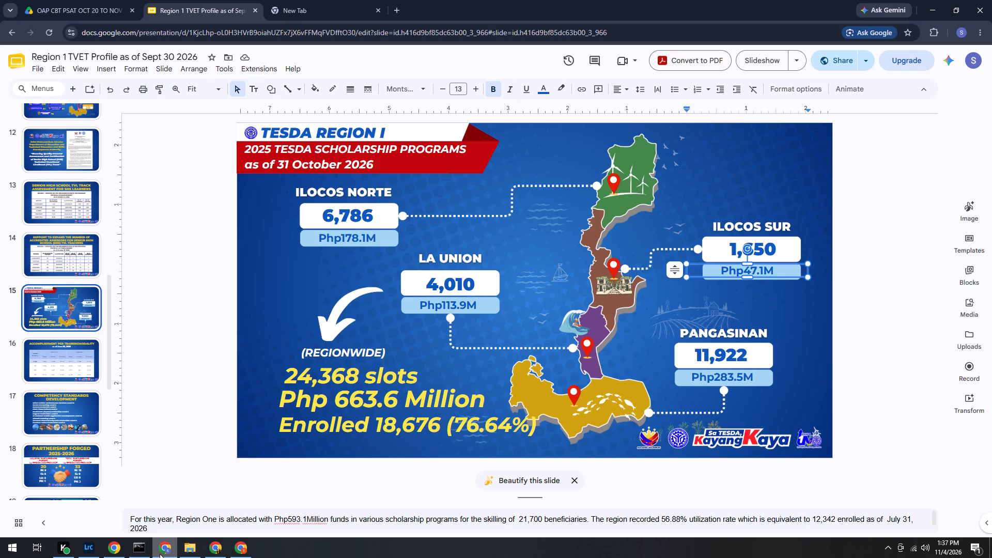
{"action": "left_click", "coordinate": [160, 554]}
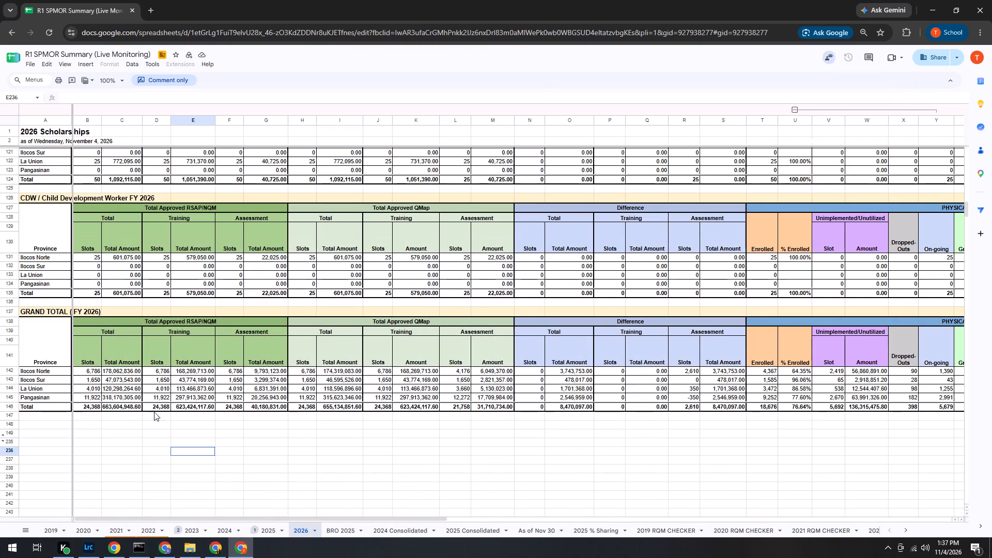
{"action": "left_click", "coordinate": [162, 552]}
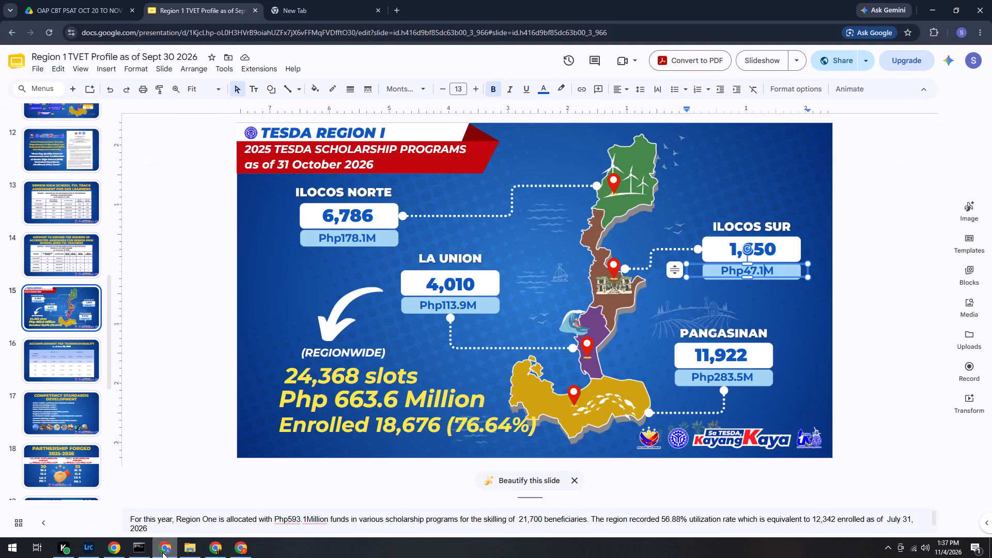
{"action": "left_click", "coordinate": [162, 552]}
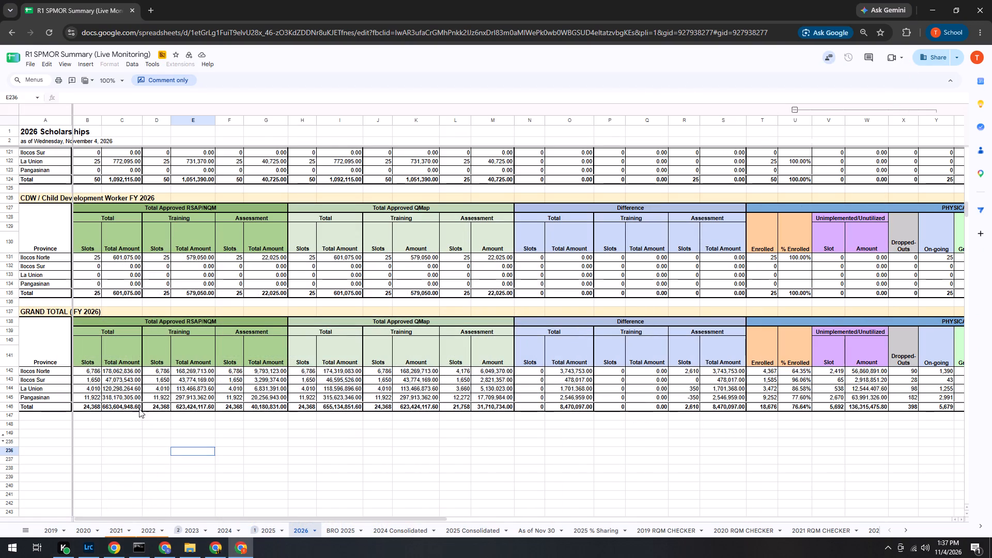
{"action": "left_click", "coordinate": [163, 550]}
{"action": "double_click", "coordinate": [459, 307]}
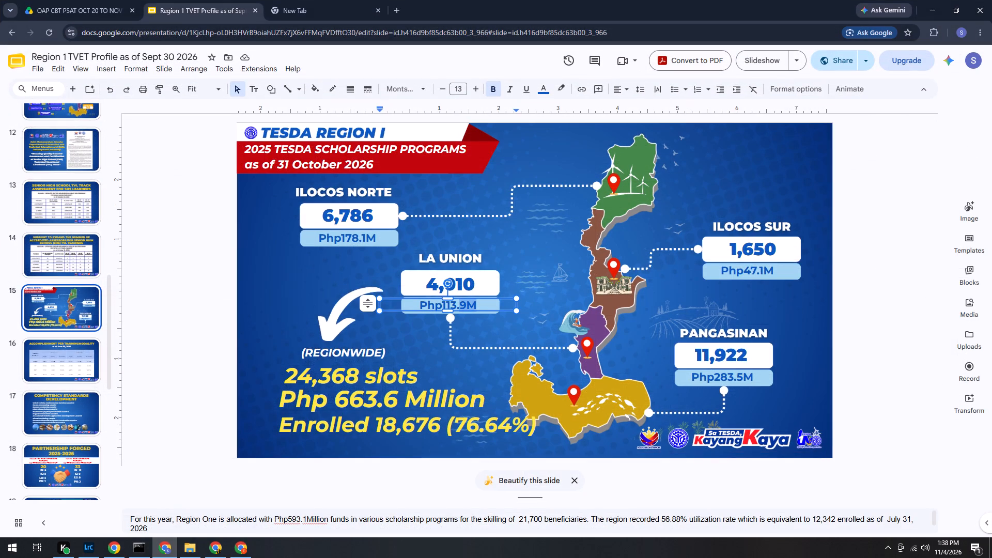
{"action": "left_click", "coordinate": [464, 305]}
{"action": "key", "text": "BackSpace"}
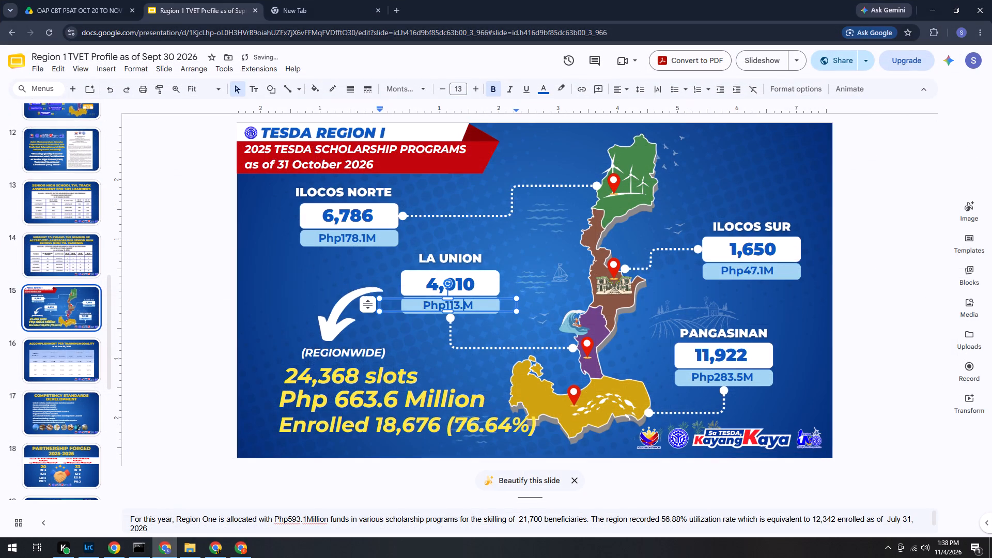
{"action": "key", "text": "3"}
{"action": "key", "text": "Left"}
{"action": "key", "text": "Left"}
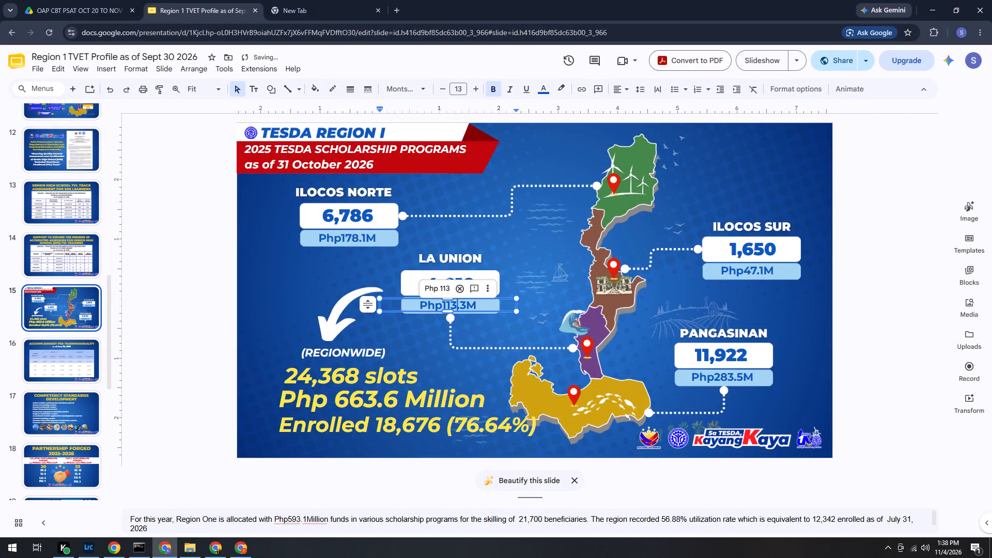
{"action": "key", "text": "BackSpace"}
{"action": "key", "text": "BackSpace"}
{"action": "type", "text": "20"}
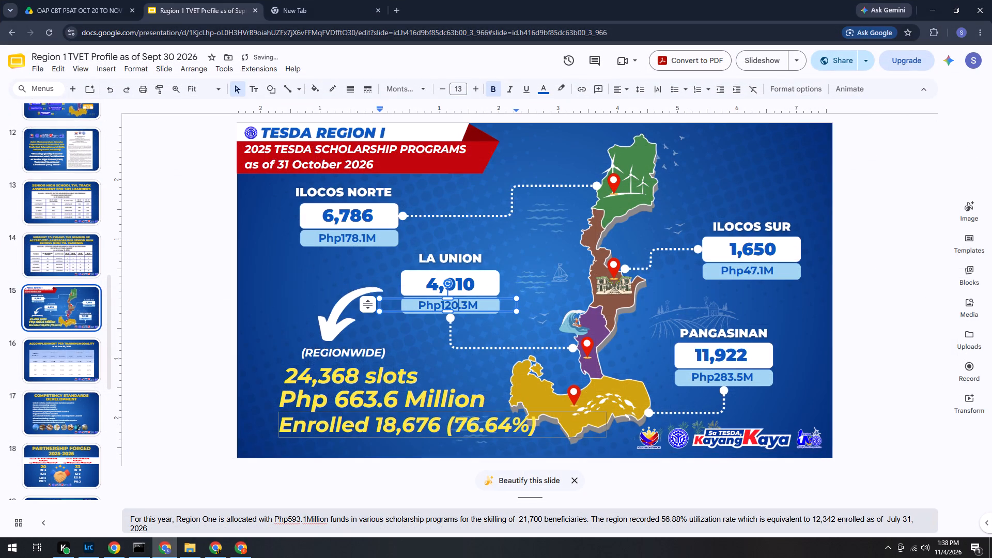
Consult Pangasinan's Grand Total approved amount in the 2026 sheet and set its amount on the map slide to Php318.8M.
{"action": "left_click", "coordinate": [239, 557]}
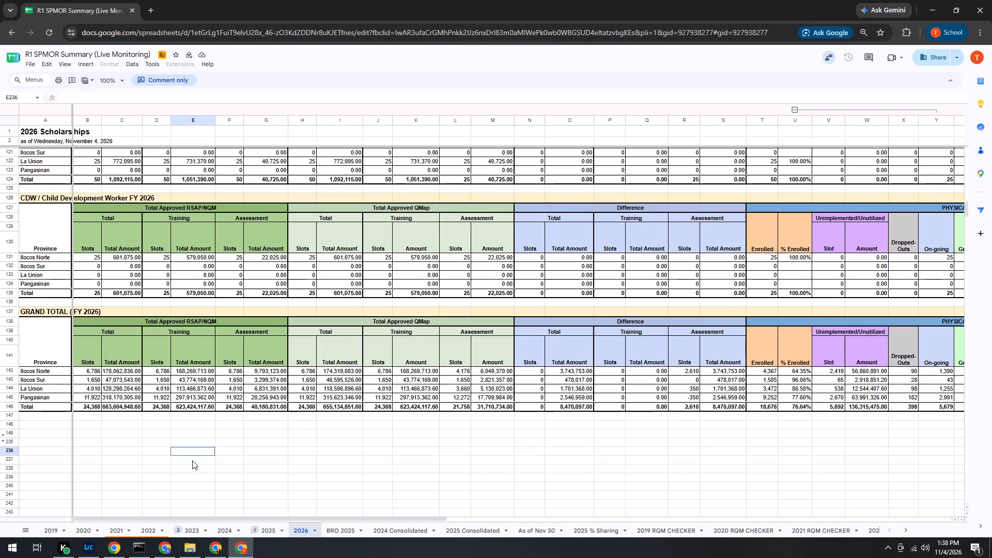
{"action": "left_click", "coordinate": [240, 550]}
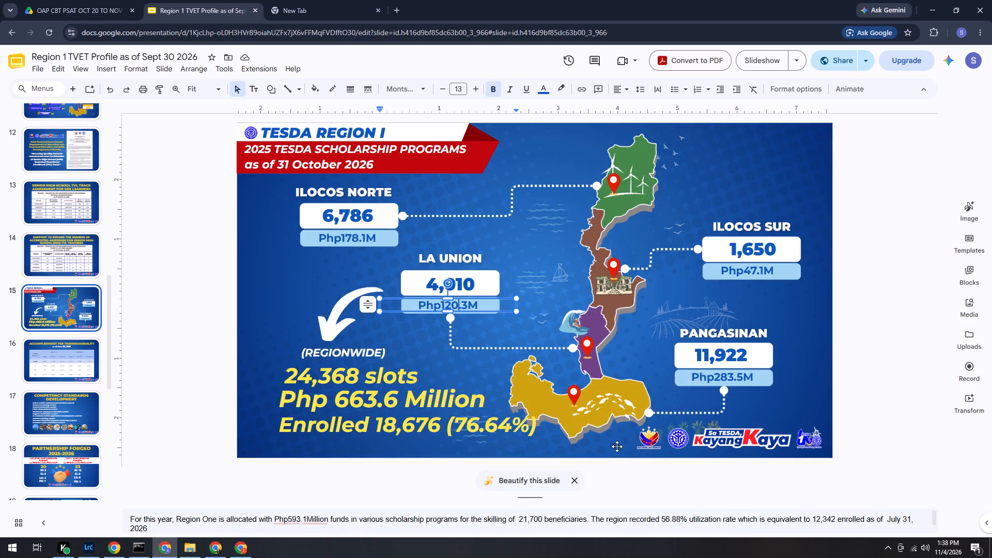
{"action": "left_click_drag", "start_coordinate": [741, 377], "coordinate": [717, 378]}
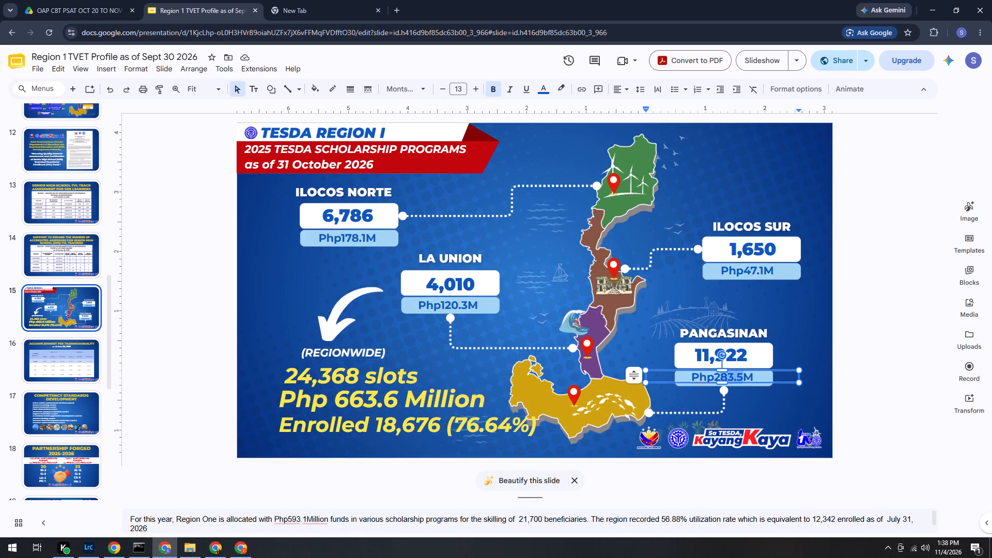
{"action": "left_click_drag", "start_coordinate": [717, 378], "coordinate": [714, 379]}
{"action": "type", "text": "318.8"}
{"action": "left_click", "coordinate": [862, 288]}
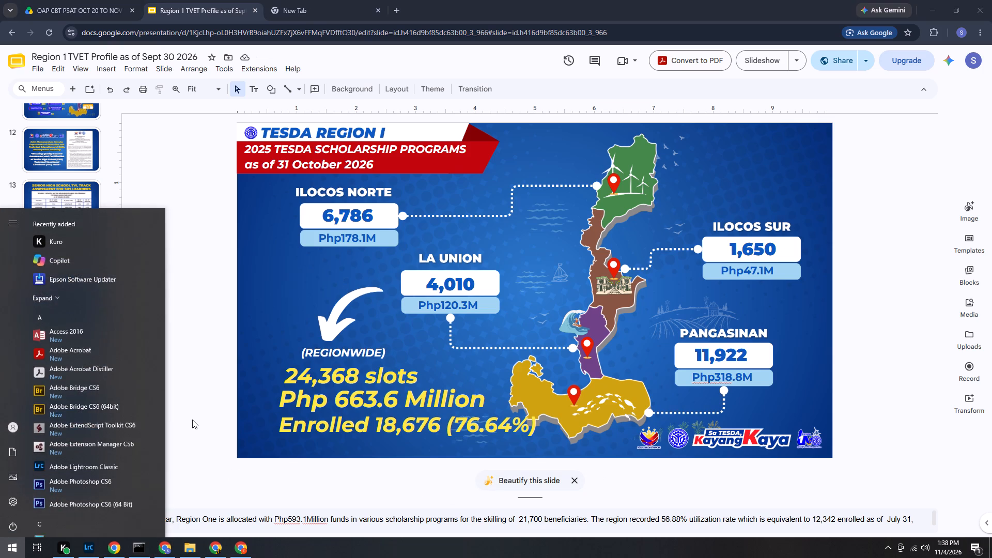
Add the four provincial amounts in Calculator, 178.1 + 47.1 + 120.3 + 318.8, to check them against the regionwide amount.
{"action": "type", "text": "cal"}
{"action": "key", "text": "Return"}
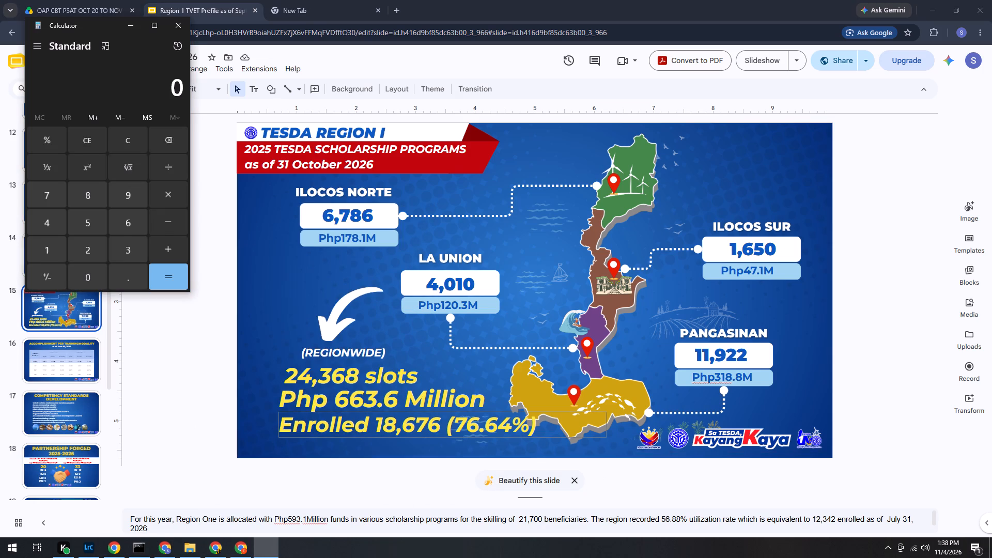
{"action": "type", "text": "178"}
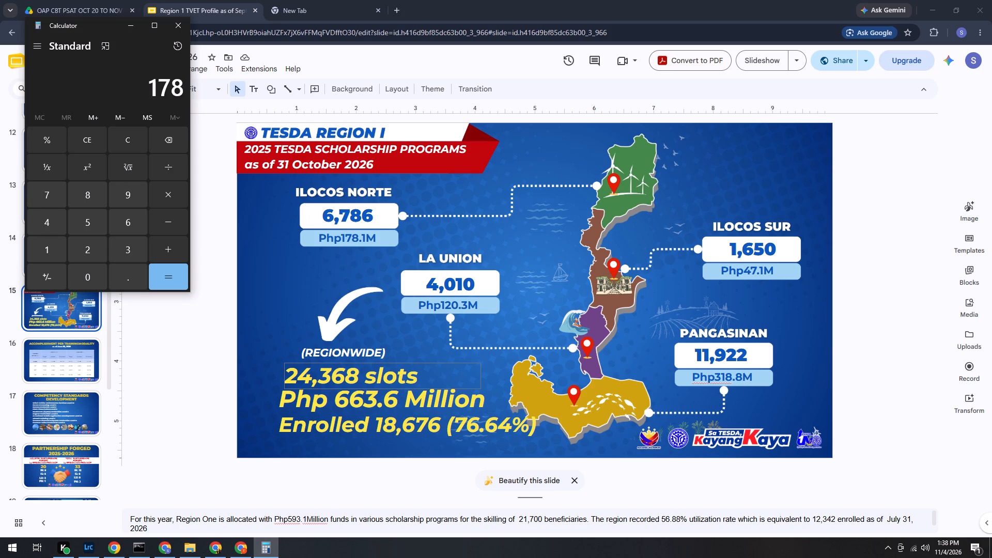
{"action": "key", "text": "period"}
{"action": "type", "text": "1+"}
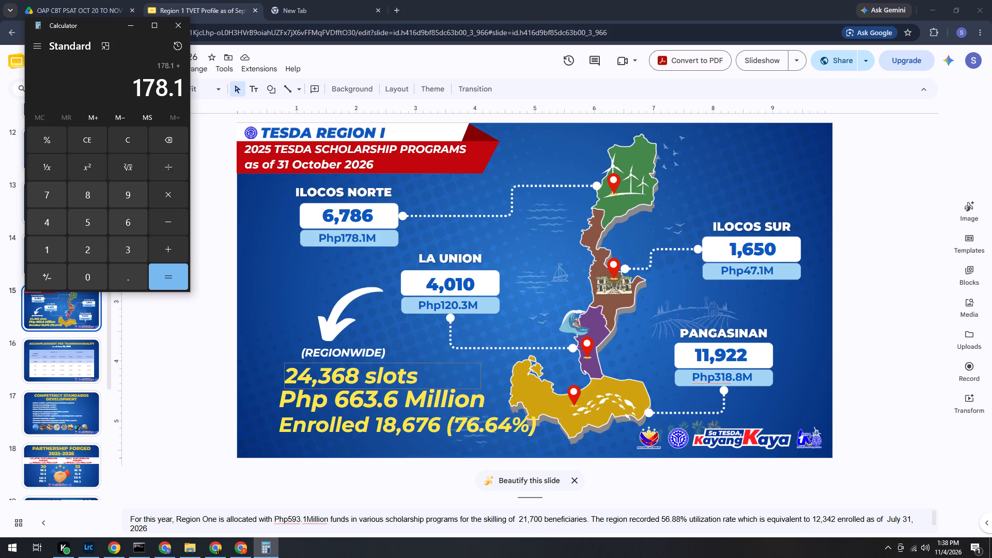
{"action": "type", "text": "47."}
{"action": "type", "text": "1+"}
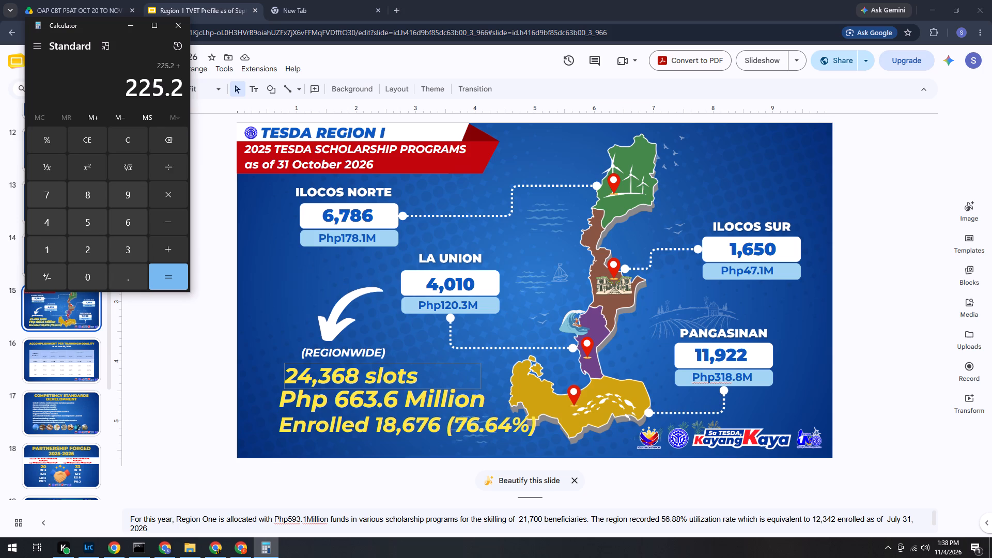
{"action": "type", "text": "120"}
{"action": "type", "text": ".3"}
{"action": "key", "text": "plus"}
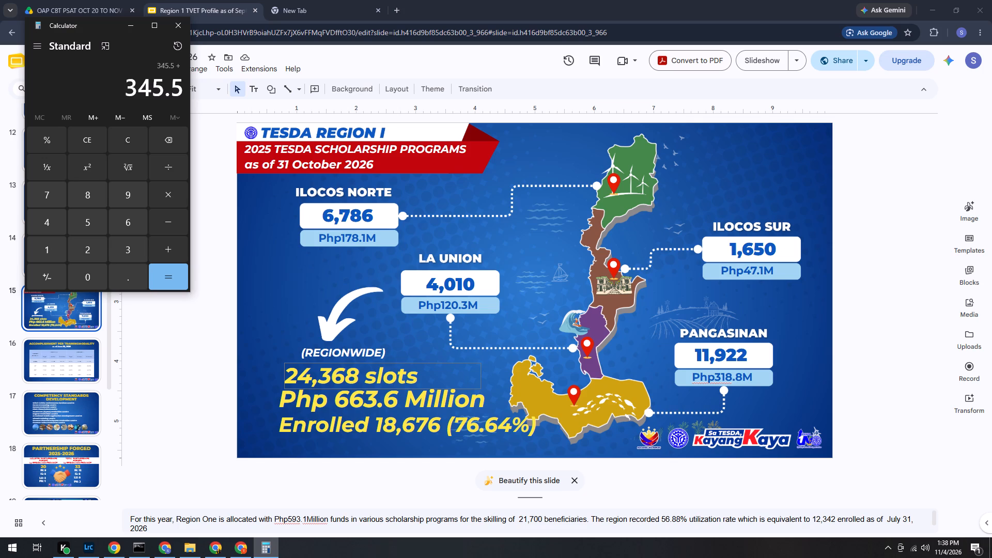
{"action": "type", "text": "318.8"}
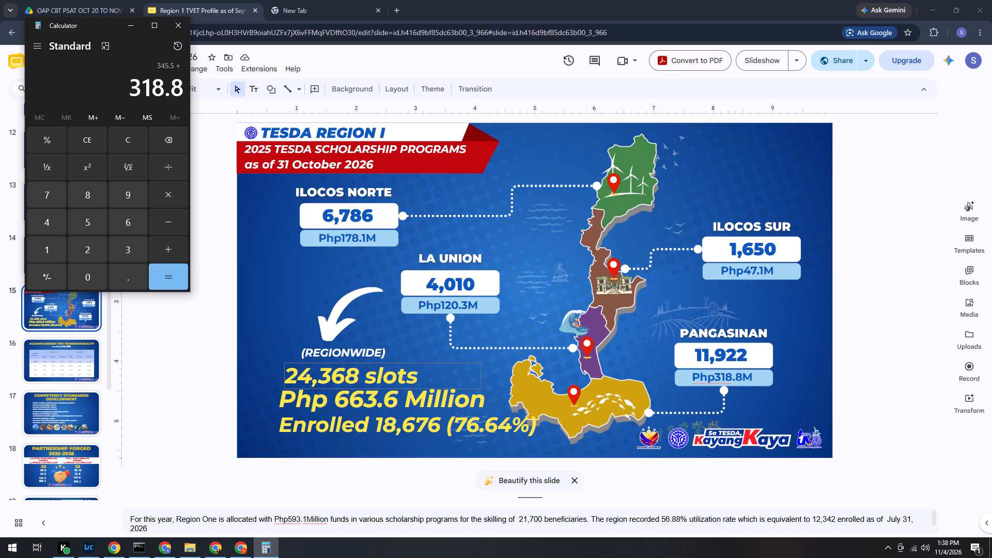
{"action": "key", "text": "Return"}
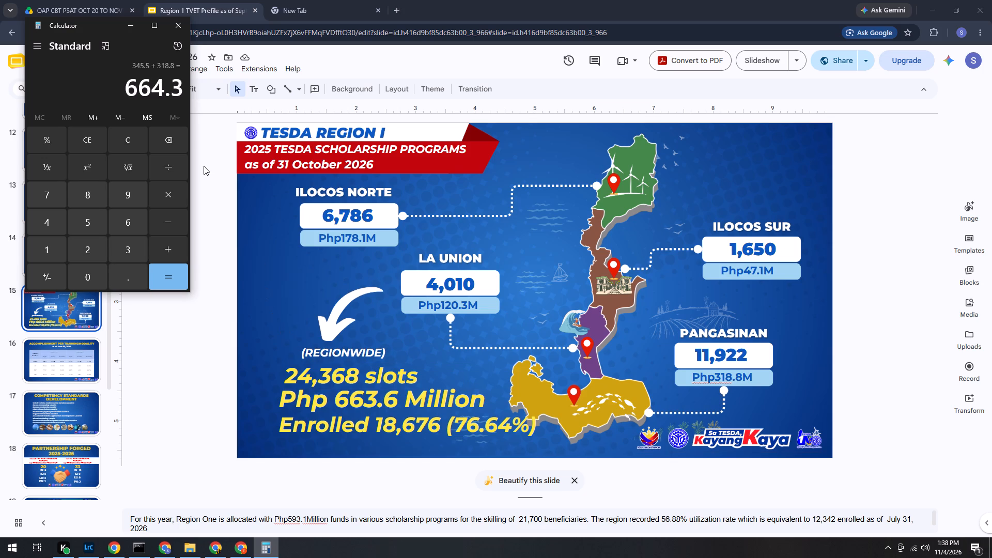
{"action": "left_click", "coordinate": [181, 26]}
Shorten Ilocos Sur's amount on the map slide to Php47M.
{"action": "left_click", "coordinate": [764, 272]}
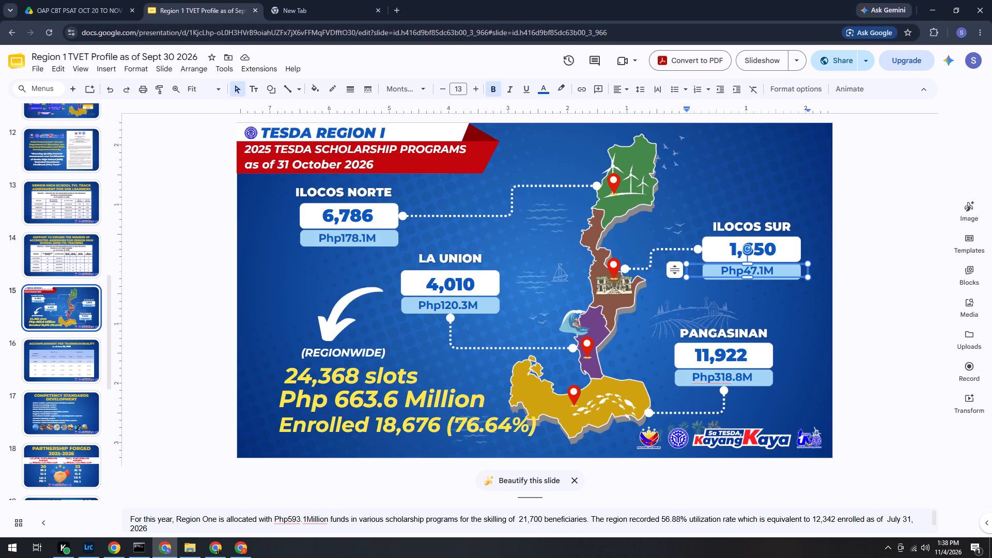
{"action": "key", "text": "BackSpace"}
{"action": "key", "text": "BackSpace"}
Check the Grand Total amounts in the 2026 sheet and shorten Ilocos Norte's amount on the map slide to Php178M.
{"action": "left_click", "coordinate": [239, 549]}
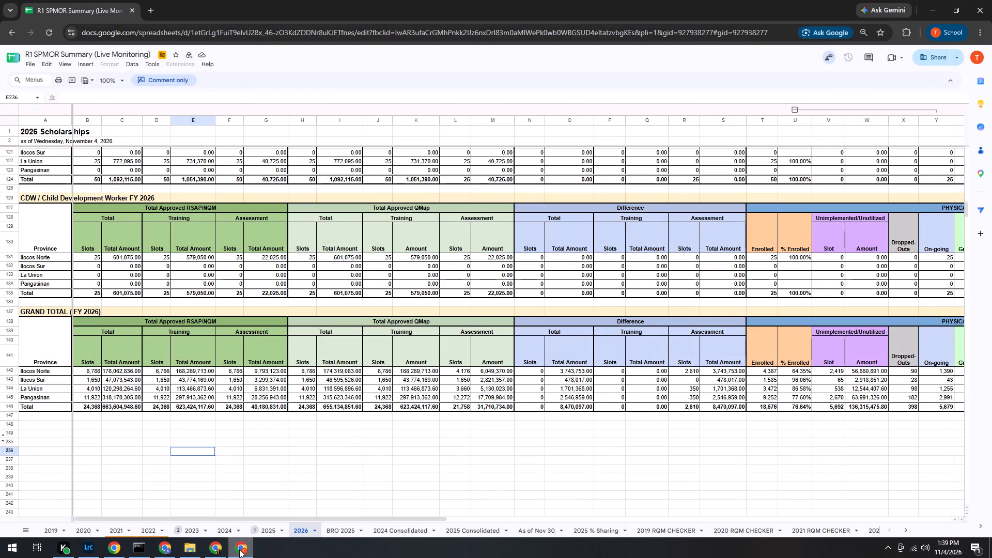
{"action": "left_click", "coordinate": [239, 549]}
{"action": "left_click", "coordinate": [366, 239]}
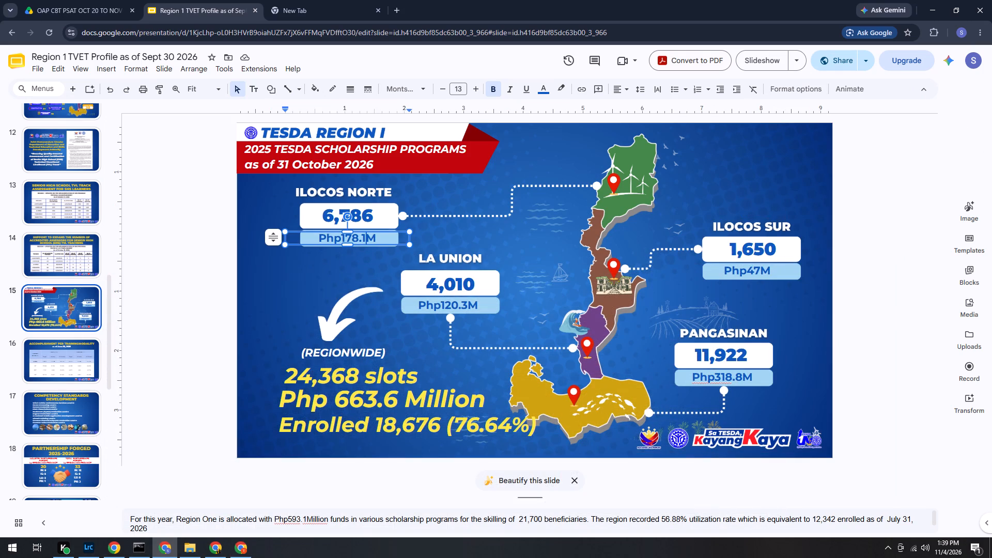
{"action": "key", "text": "BackSpace"}
{"action": "key", "text": "BackSpace"}
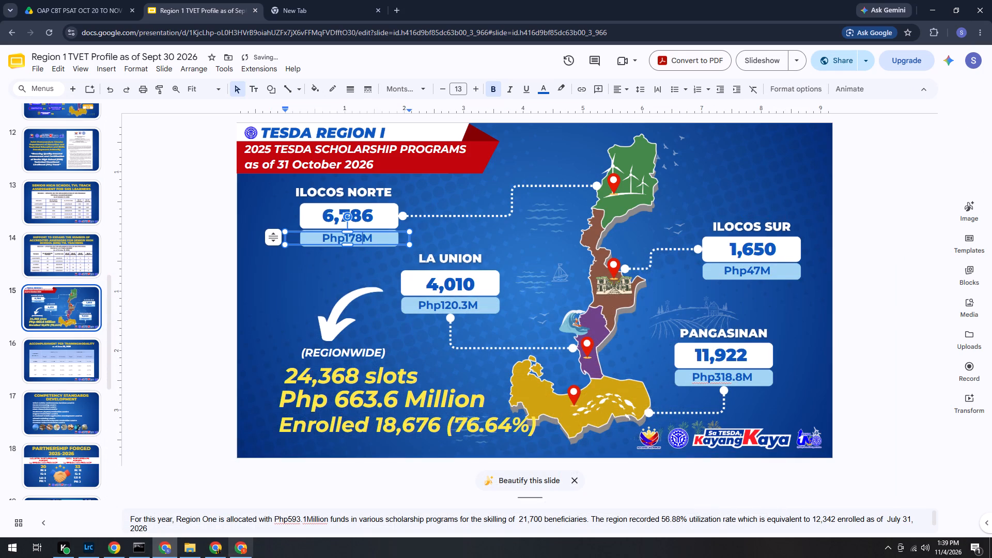
{"action": "left_click", "coordinate": [235, 550]}
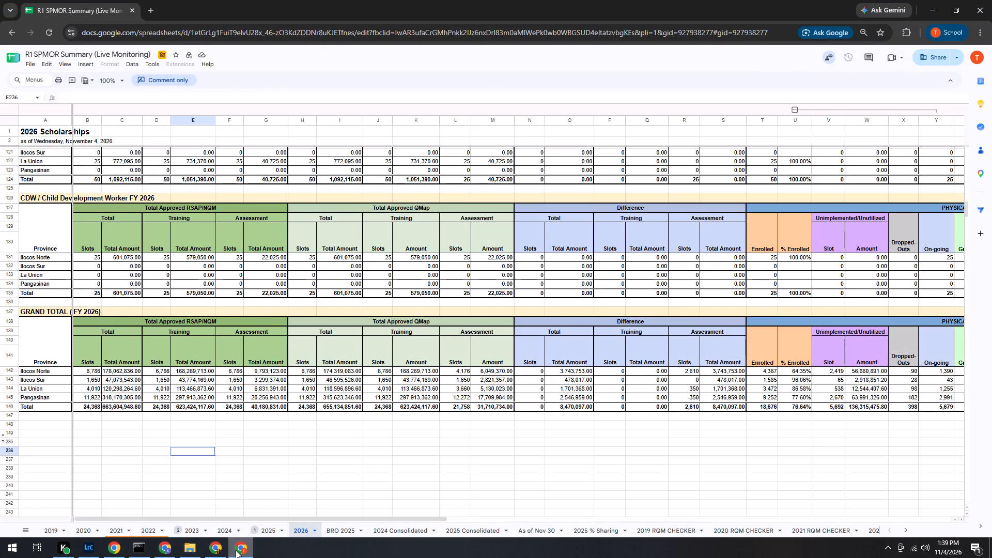
{"action": "left_click", "coordinate": [236, 550]}
{"action": "left_click", "coordinate": [896, 378]}
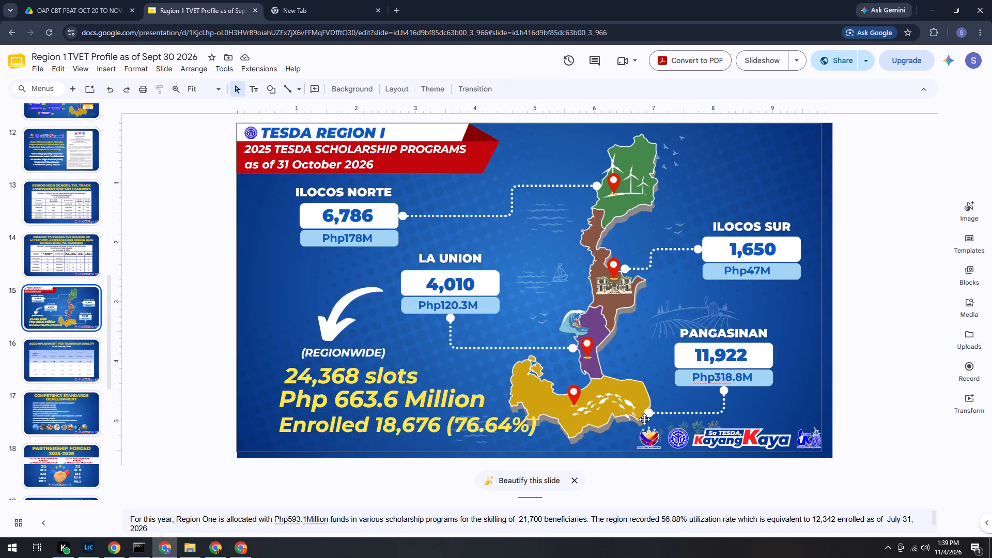
Add the revised provincial amounts in Calculator, 178 + 47 + 120.3 + 318.8, to recheck them against the regionwide amount.
{"action": "type", "text": "cal"}
{"action": "key", "text": "Return"}
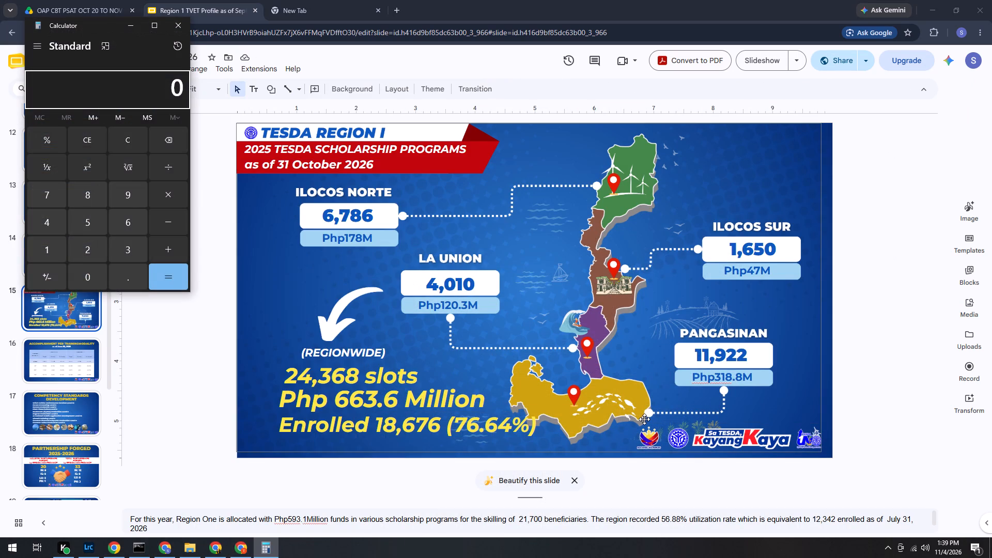
{"action": "type", "text": "178"}
{"action": "type", "text": "+47"}
{"action": "type", "text": "+120.3"}
{"action": "type", "text": "+318.8"}
{"action": "key", "text": "Return"}
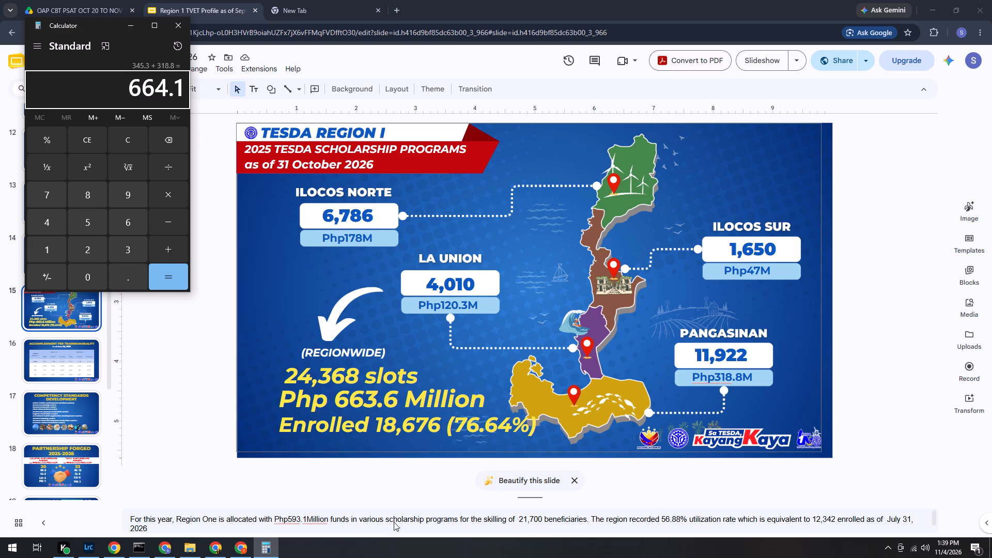
{"action": "left_click", "coordinate": [191, 472]}
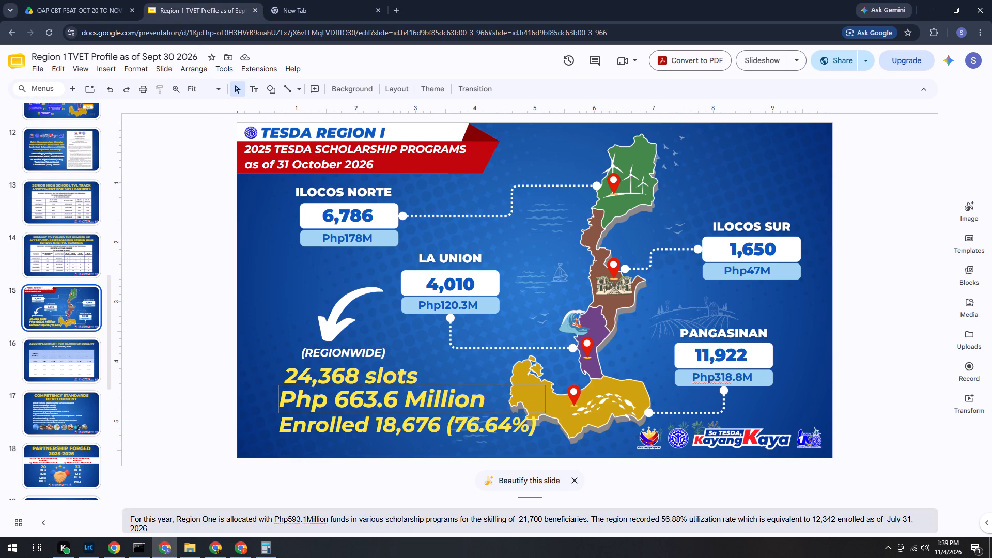
Recheck Pangasinan's Grand Total approved amount in the 2026 sheet and correct its amount on the map slide to Php318.1M.
{"action": "left_click", "coordinate": [234, 551]}
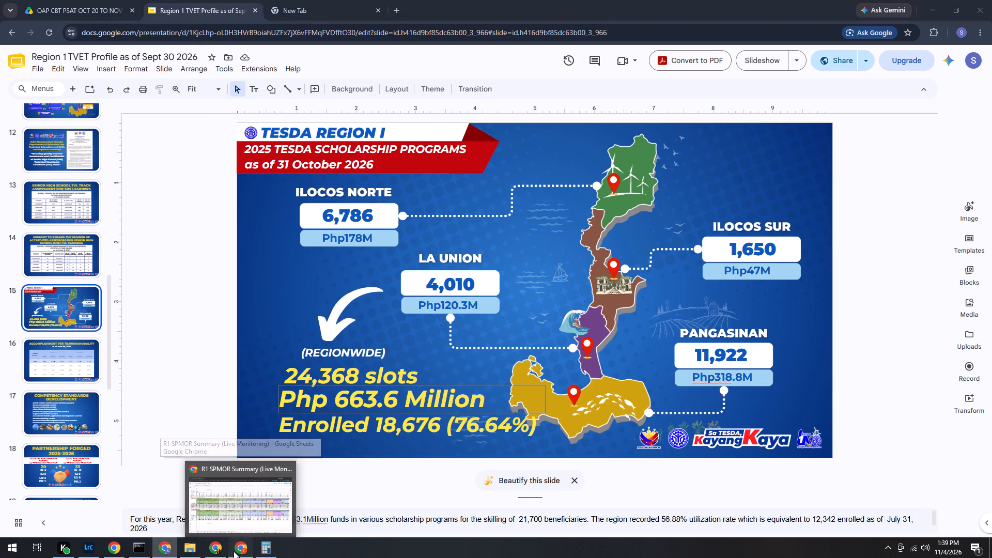
{"action": "left_click", "coordinate": [234, 551]}
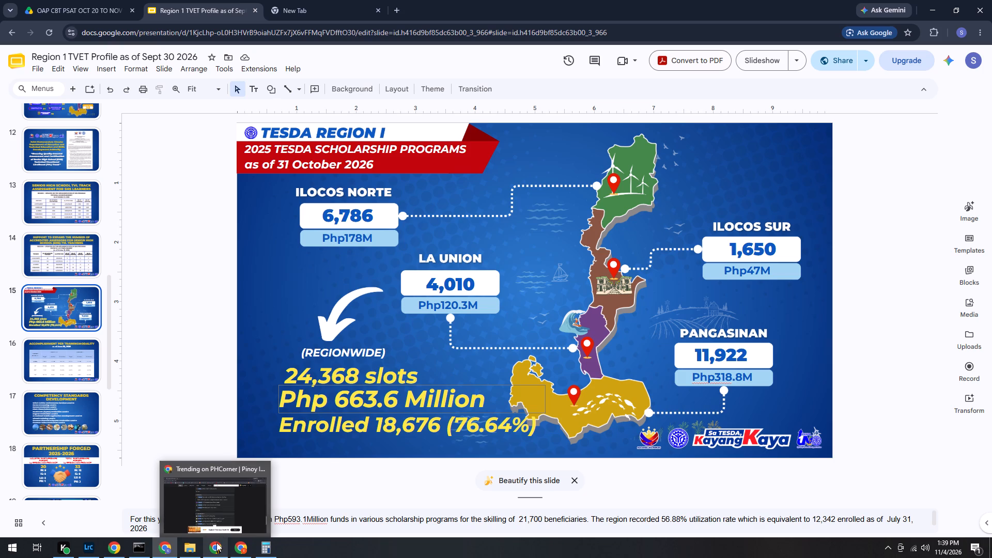
{"action": "left_click", "coordinate": [243, 553]}
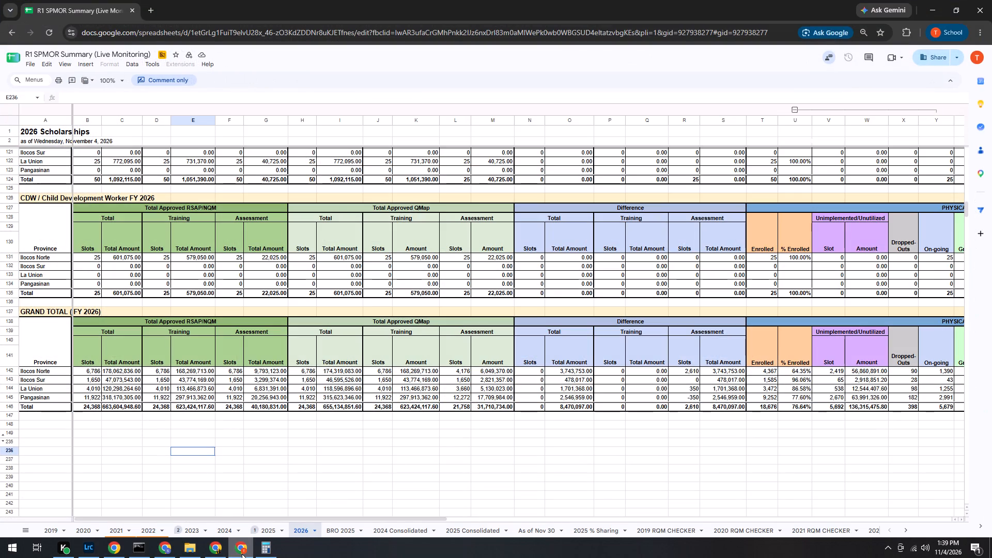
{"action": "left_click", "coordinate": [241, 554]}
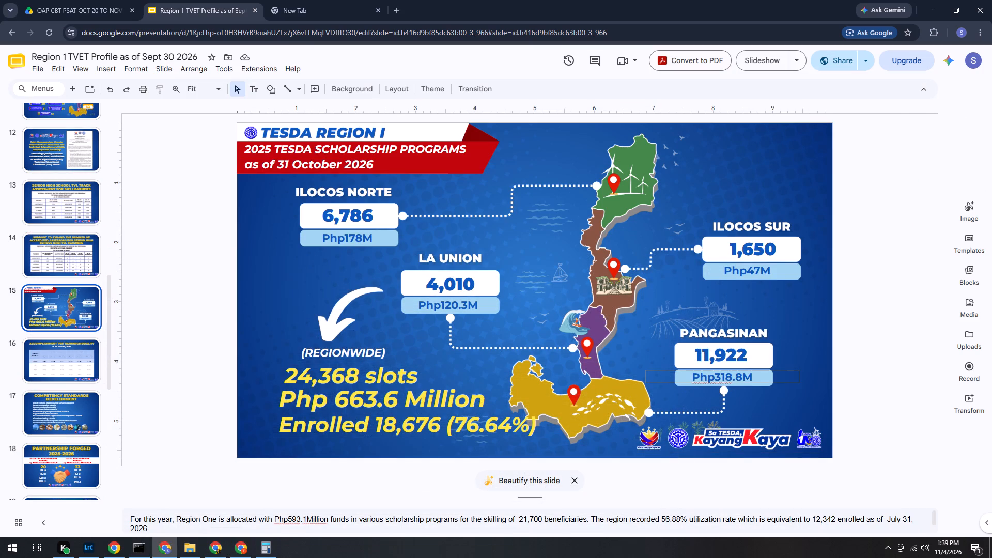
{"action": "left_click", "coordinate": [743, 380]}
{"action": "key", "text": "BackSpace"}
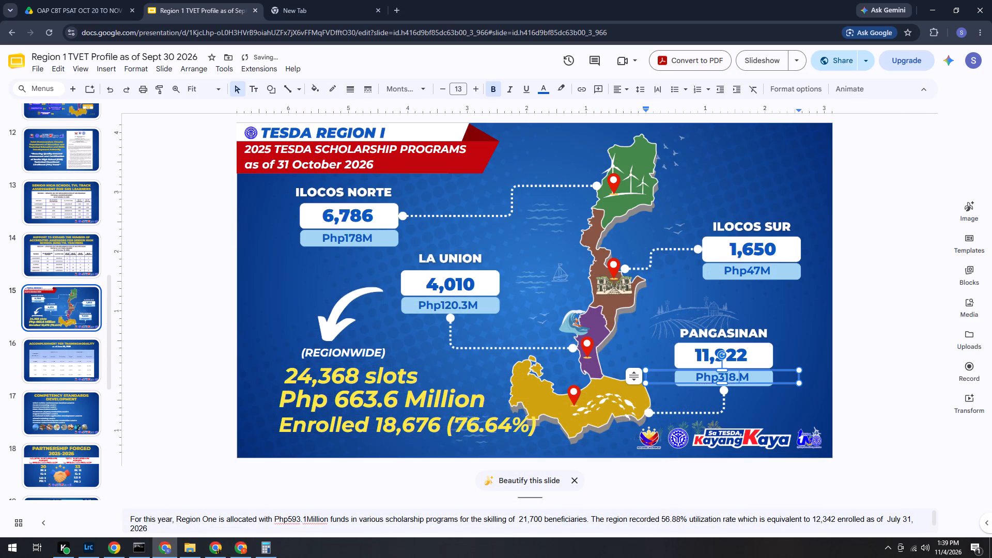
{"action": "key", "text": "1"}
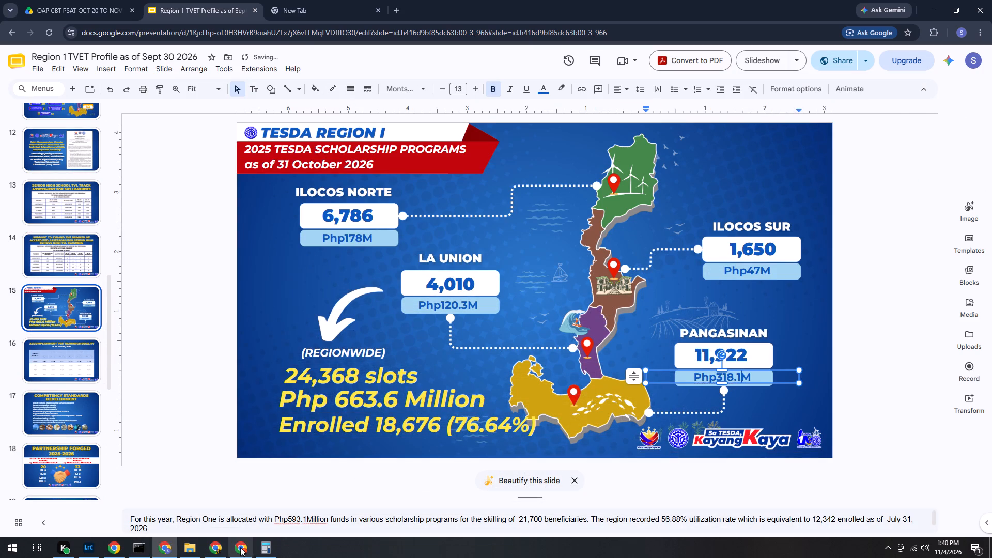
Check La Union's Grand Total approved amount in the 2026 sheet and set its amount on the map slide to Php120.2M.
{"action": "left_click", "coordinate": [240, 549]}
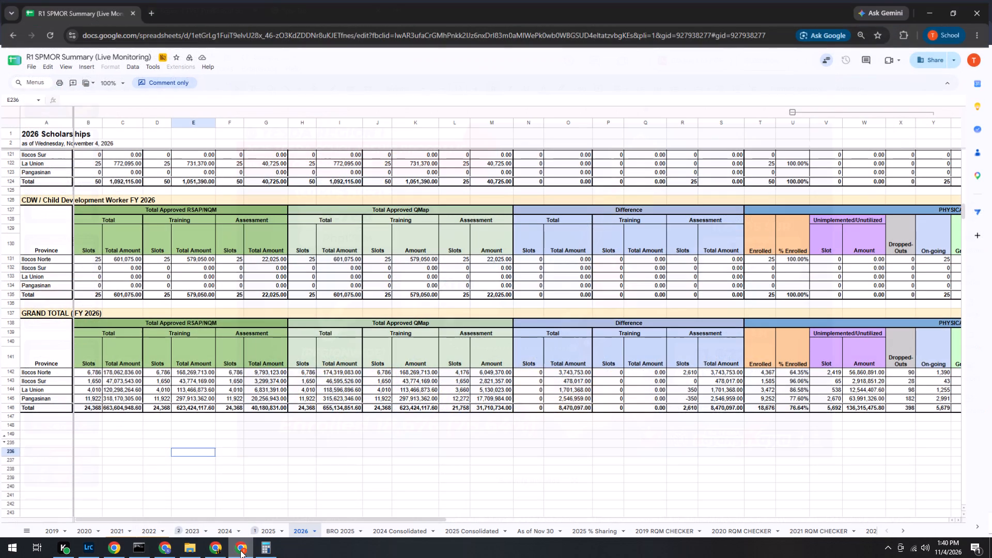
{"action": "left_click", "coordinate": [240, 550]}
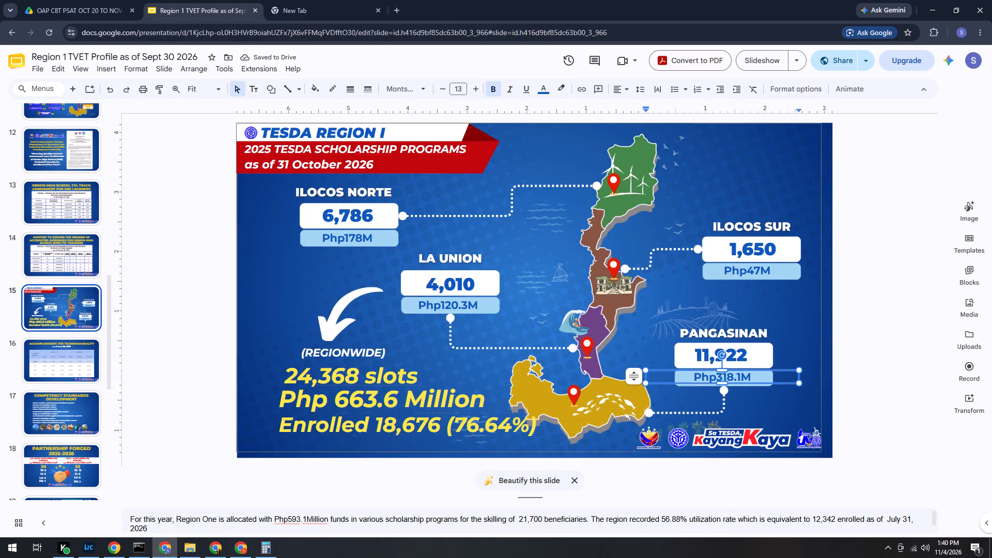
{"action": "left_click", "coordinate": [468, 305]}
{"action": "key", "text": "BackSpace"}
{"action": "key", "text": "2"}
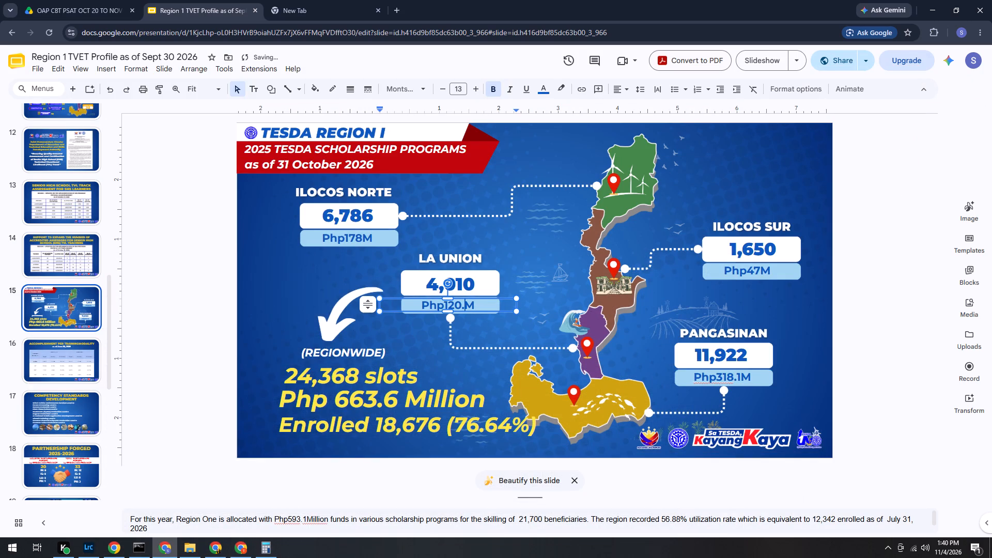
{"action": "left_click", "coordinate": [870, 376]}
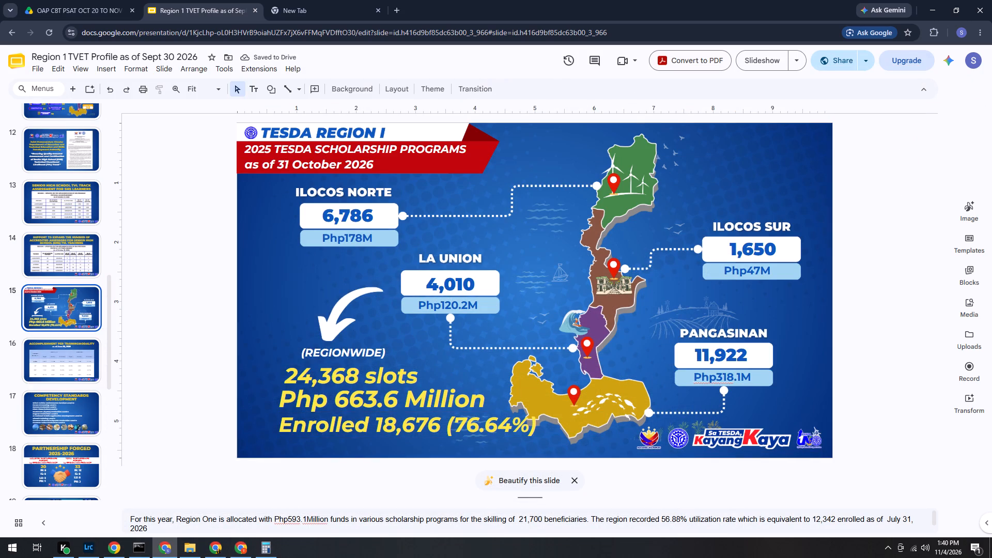
Add the provincial amounts in Calculator, 178 + 47 + 120.2 + 318.1, to recheck them against the regionwide amount.
{"action": "left_click", "coordinate": [165, 553]}
{"action": "left_click", "coordinate": [165, 553]}
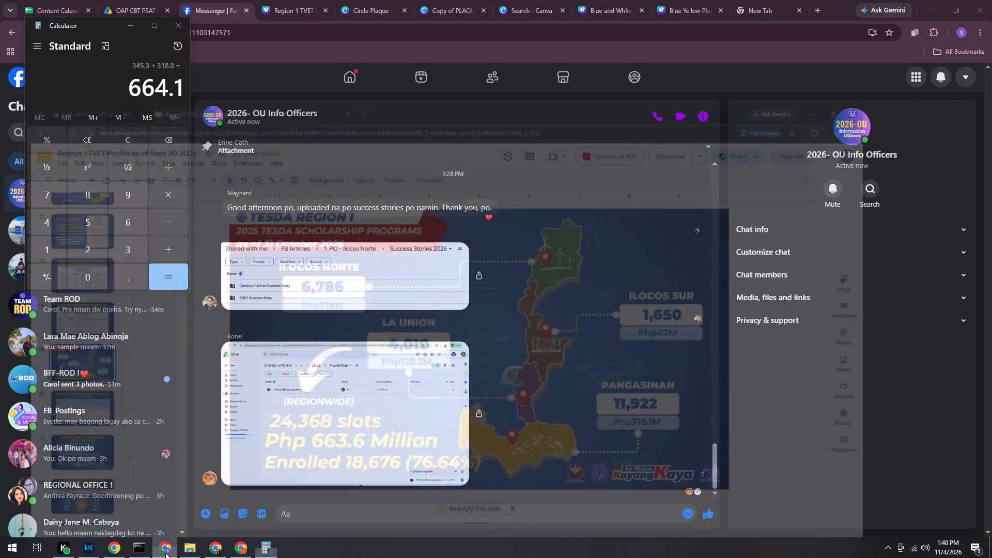
{"action": "left_click", "coordinate": [237, 554]}
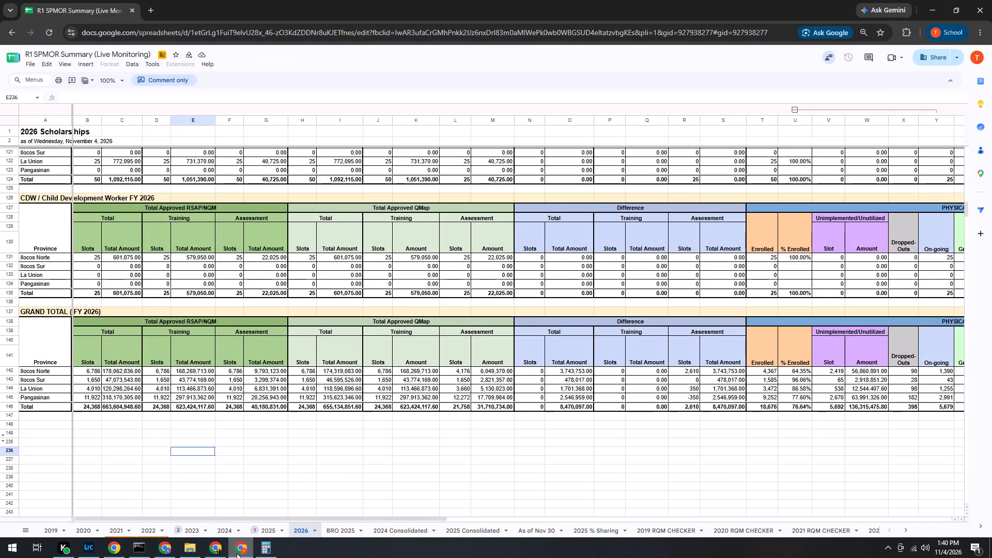
{"action": "left_click", "coordinate": [237, 553]}
{"action": "left_click", "coordinate": [237, 553]}
{"action": "left_click", "coordinate": [237, 553]}
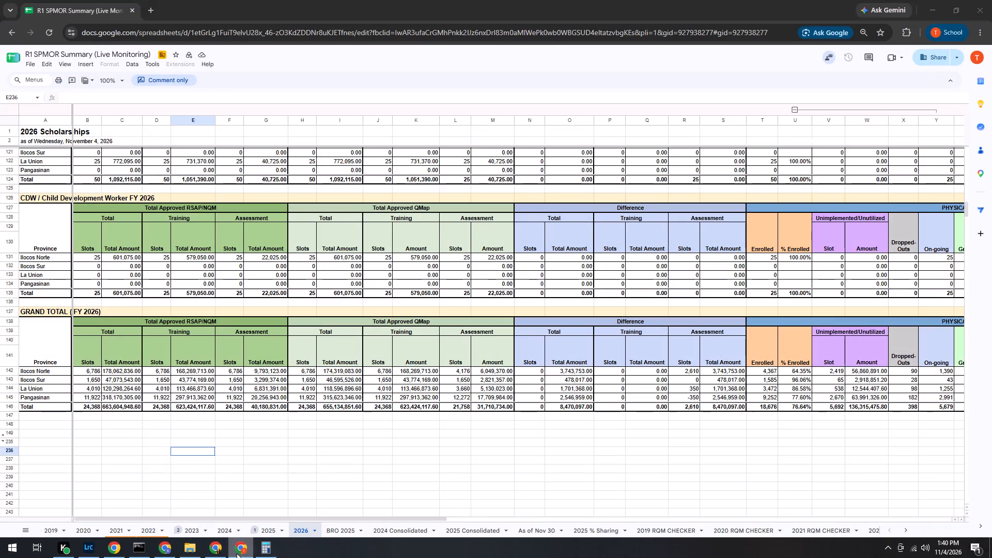
{"action": "left_click", "coordinate": [237, 552]}
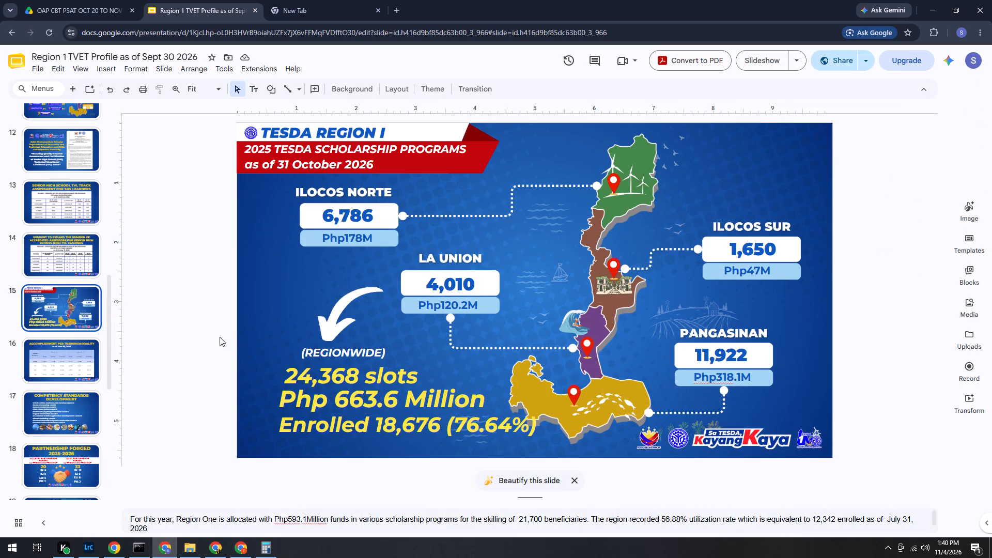
{"action": "type", "text": "178"}
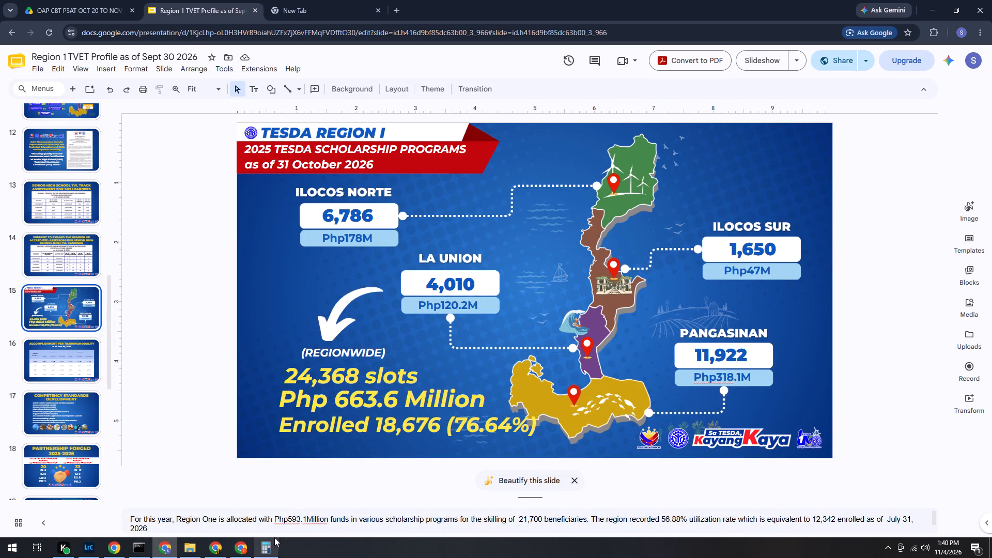
{"action": "left_click", "coordinate": [270, 543]}
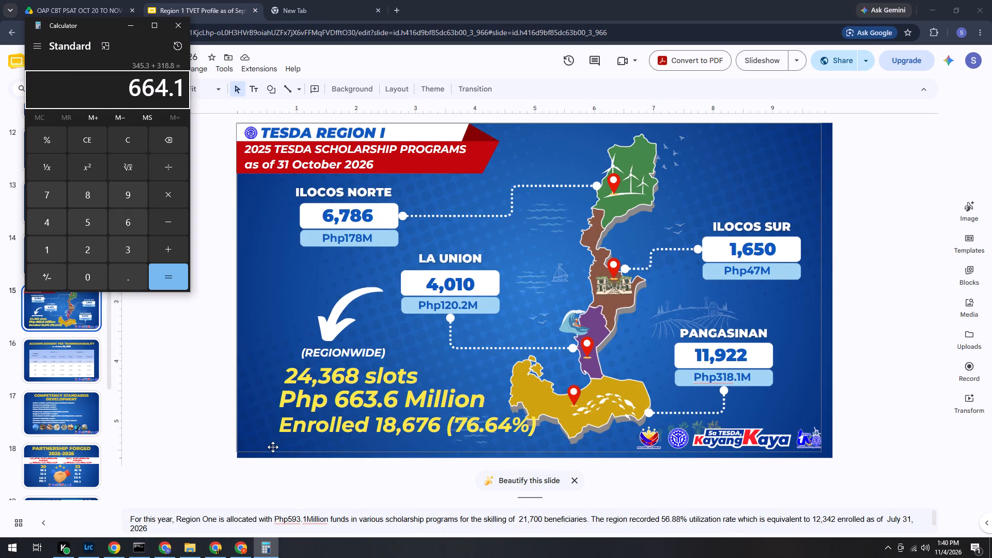
{"action": "key", "text": "BackSpace"}
{"action": "key", "text": "Delete"}
{"action": "type", "text": "178"}
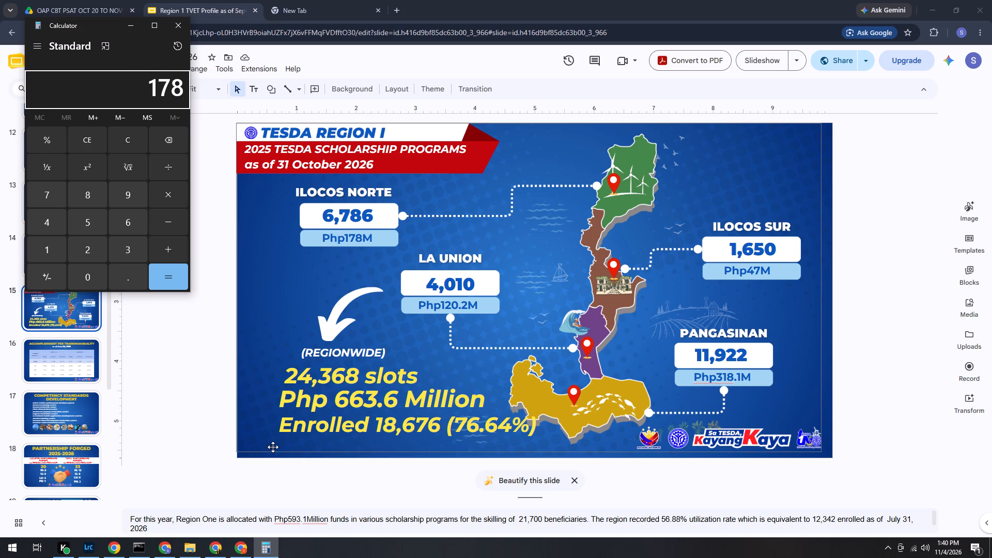
{"action": "key", "text": "plus"}
{"action": "type", "text": "47+"}
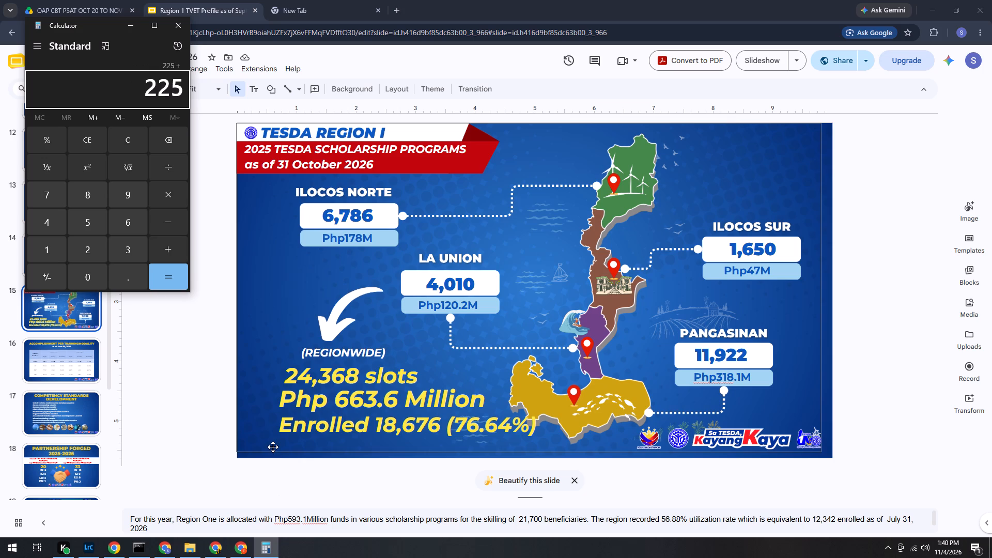
{"action": "type", "text": "120"}
{"action": "type", "text": ".2"}
{"action": "type", "text": "+318.1"}
{"action": "key", "text": "Return"}
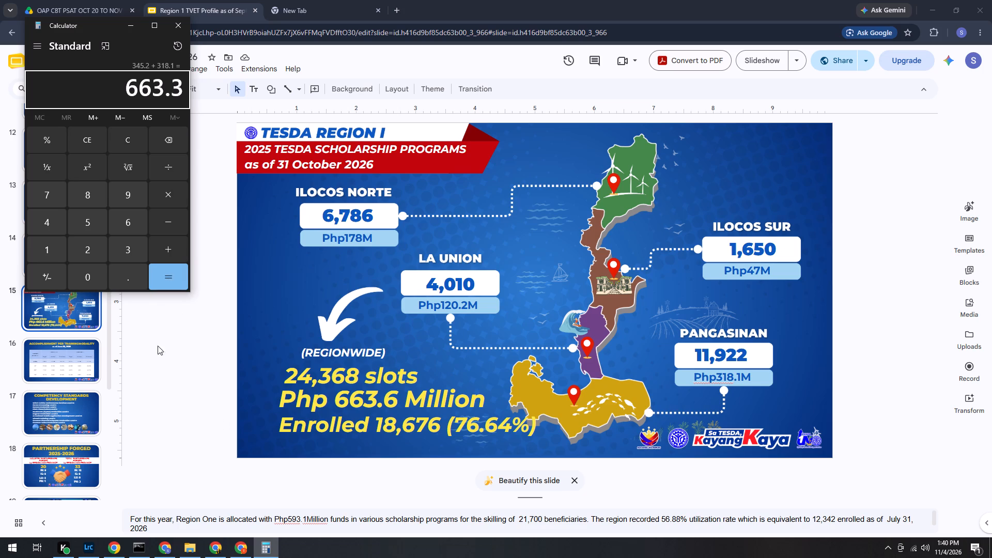
{"action": "left_click", "coordinate": [142, 396]}
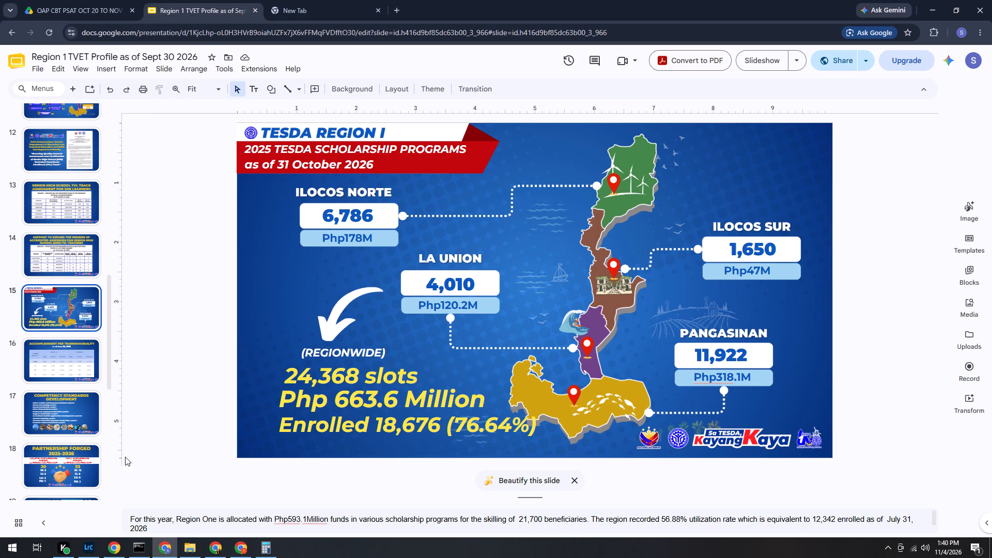
Compare the Grand Total approved amounts in the 2026 sheet with the map slide's provincial amounts and the Calculator sum.
{"action": "left_click", "coordinate": [239, 556]}
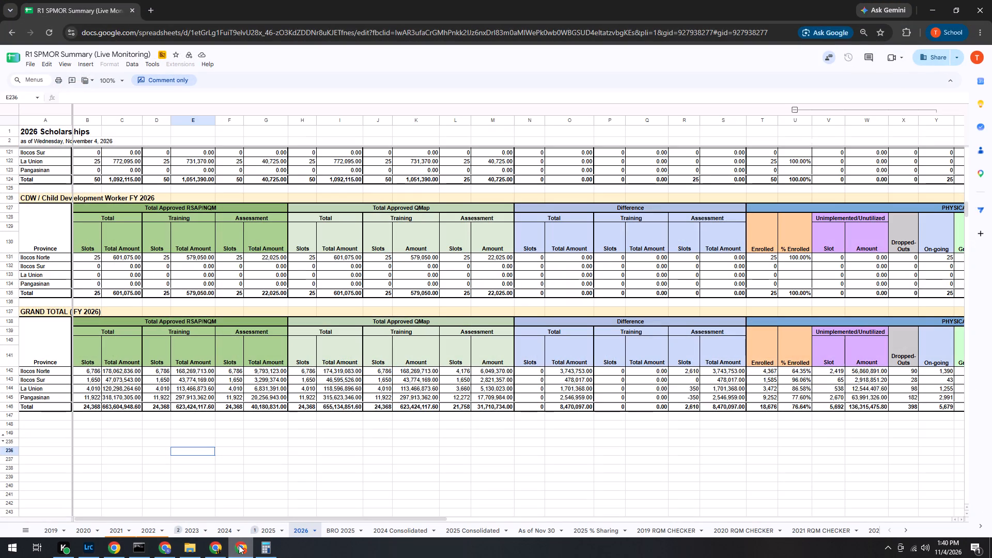
{"action": "left_click", "coordinate": [242, 553]}
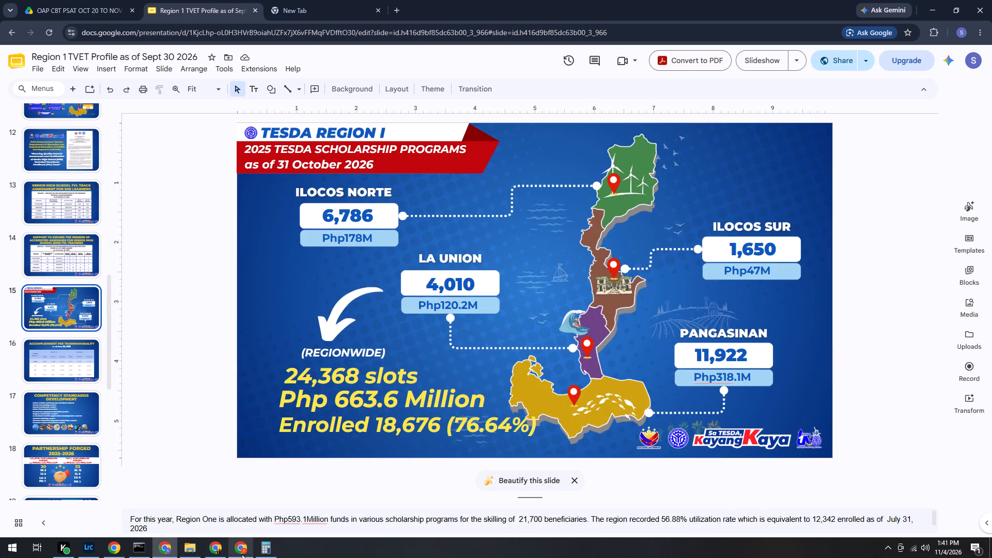
{"action": "left_click", "coordinate": [242, 554]}
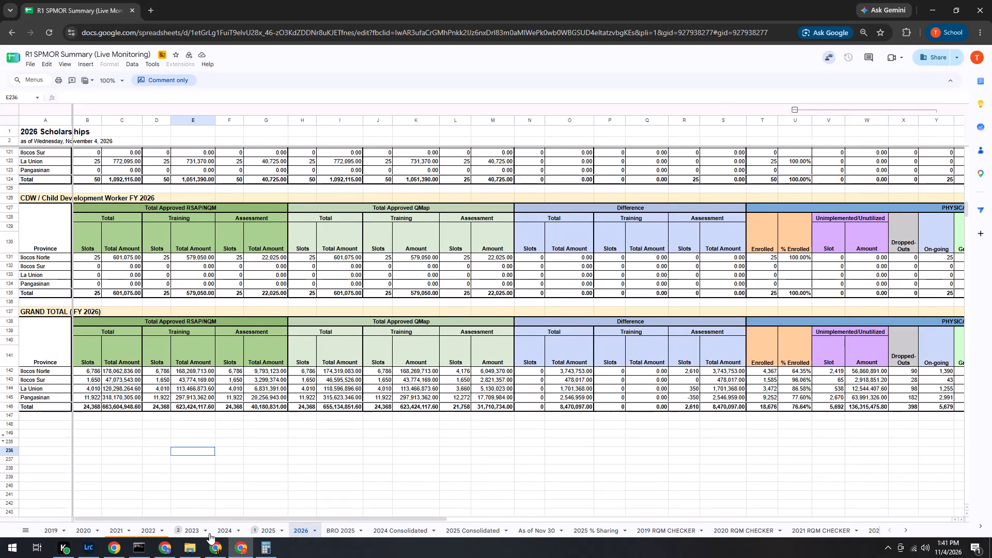
{"action": "left_click", "coordinate": [267, 552]}
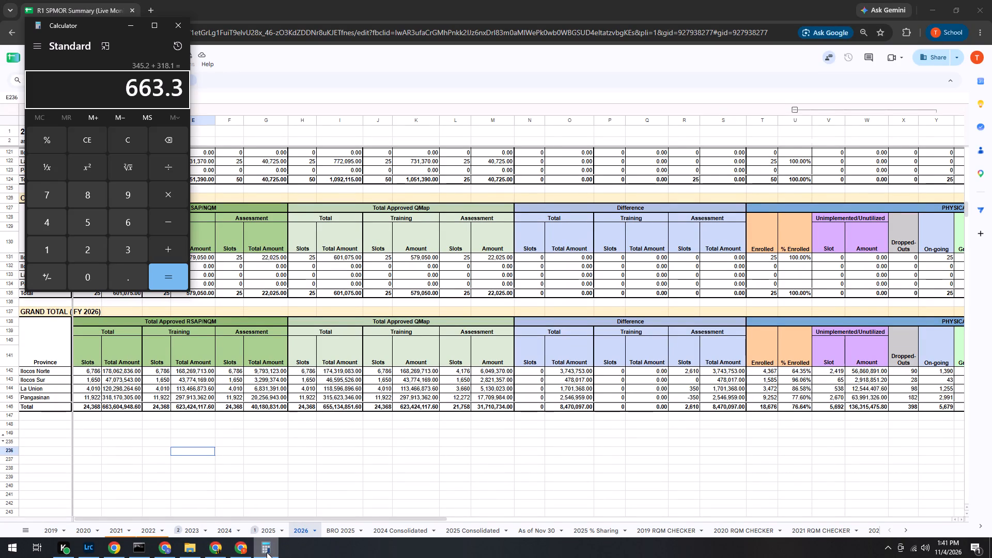
{"action": "left_click", "coordinate": [164, 548]}
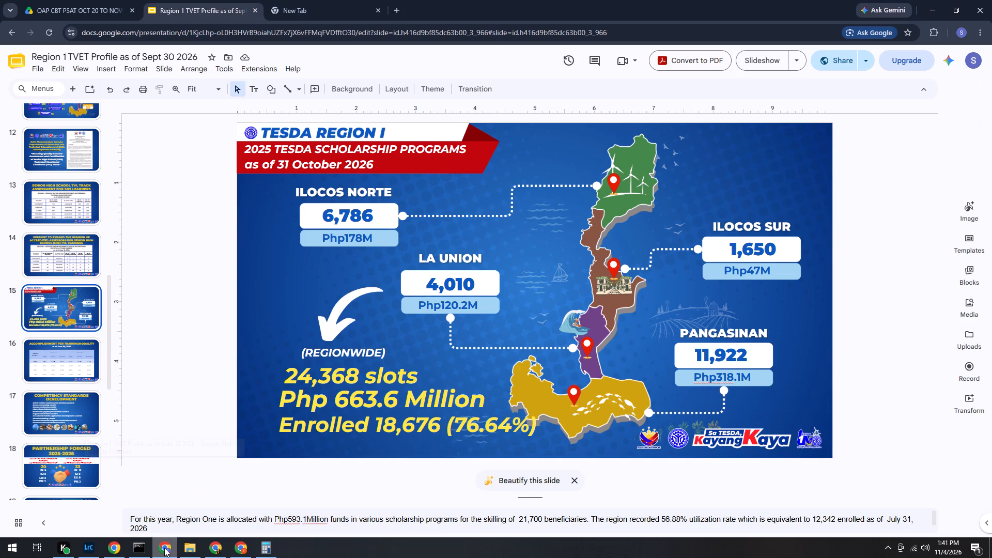
{"action": "left_click", "coordinate": [164, 548]}
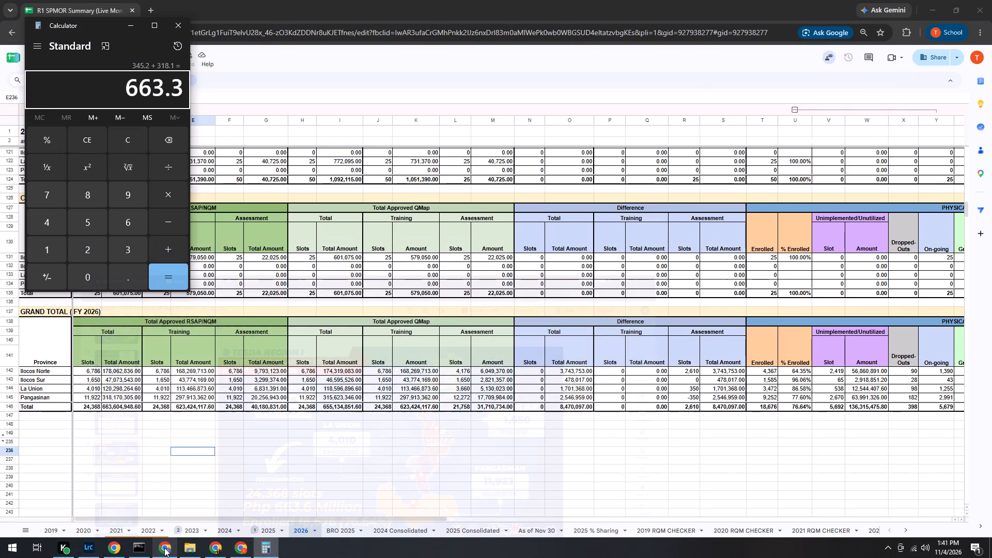
{"action": "left_click", "coordinate": [164, 548]}
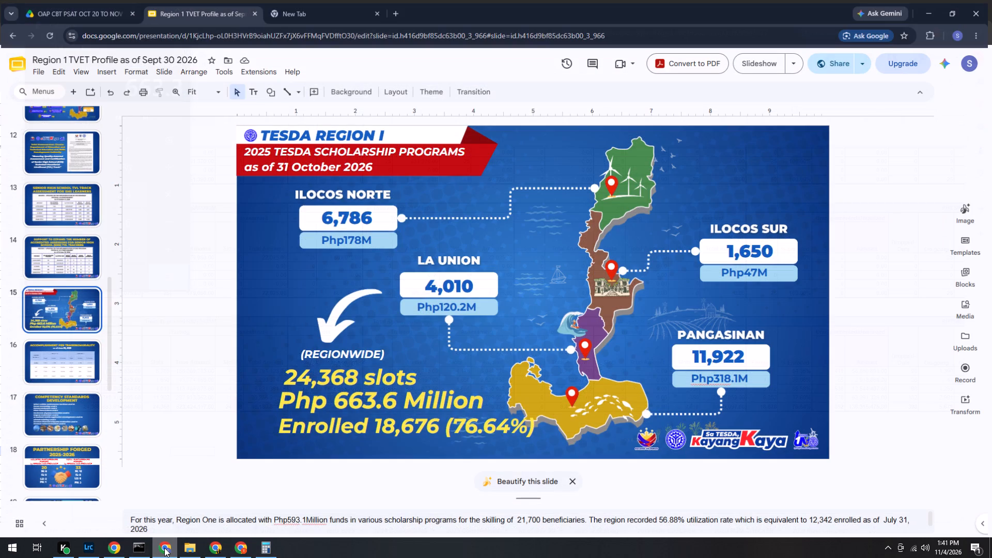
{"action": "left_click", "coordinate": [164, 548]}
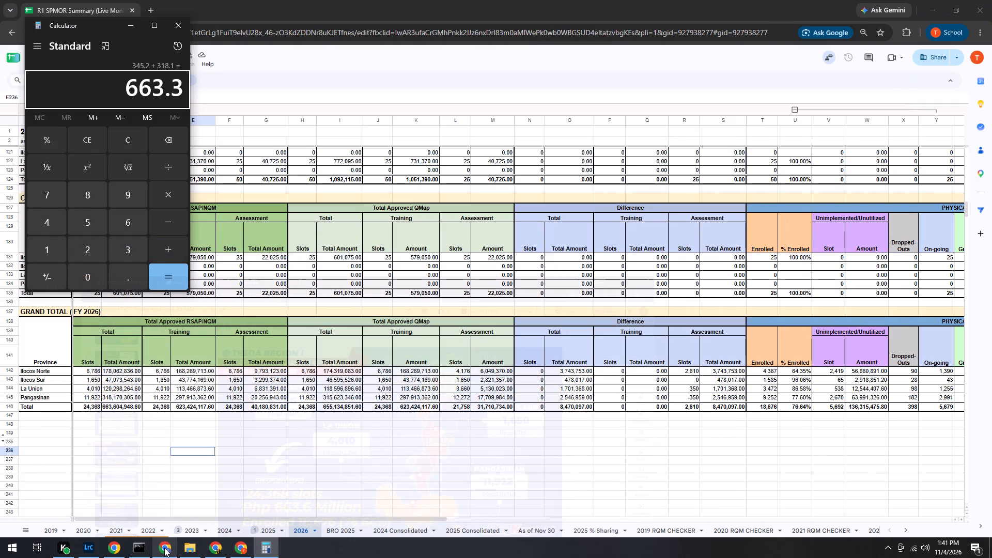
{"action": "left_click", "coordinate": [164, 548]}
{"action": "left_click", "coordinate": [164, 548]}
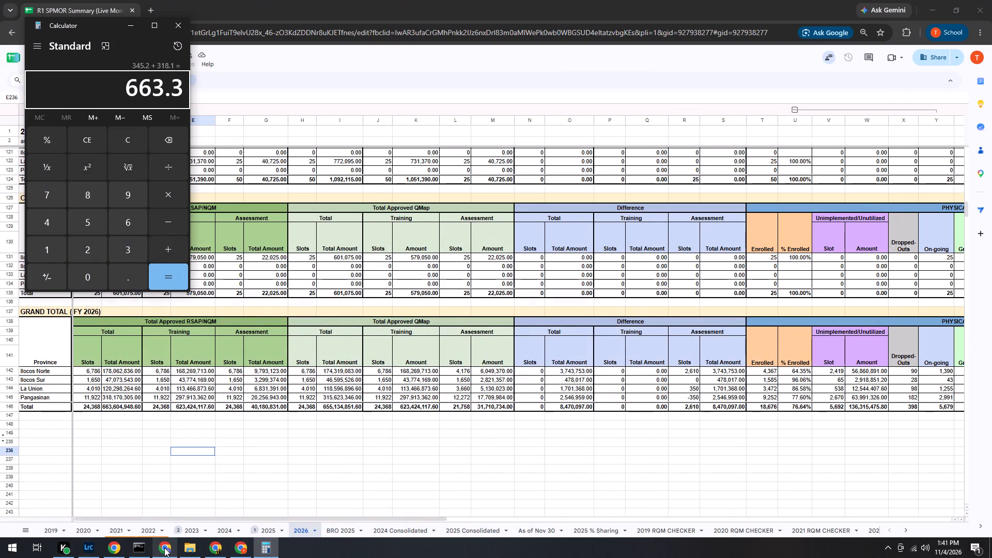
{"action": "left_click", "coordinate": [163, 548]}
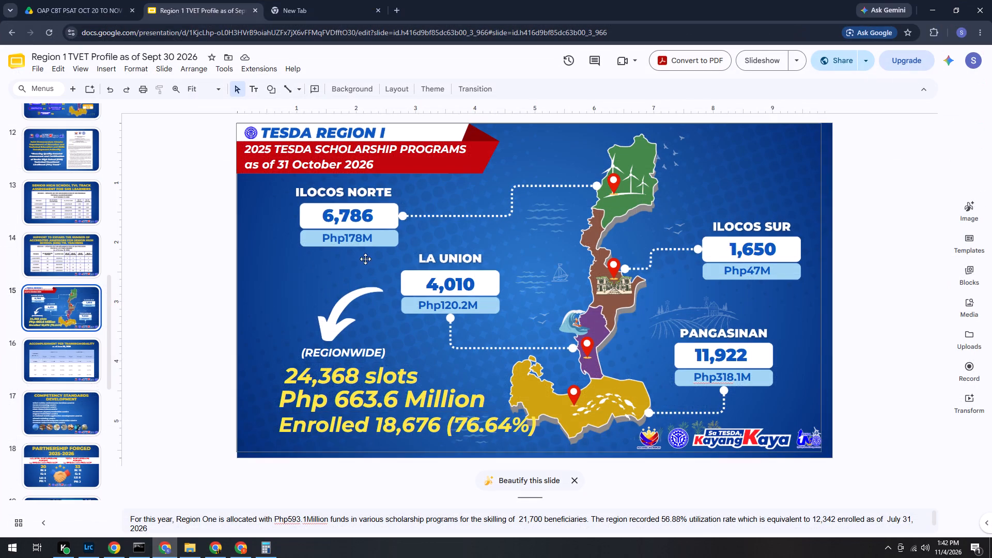
Set Ilocos Norte's amount on the map slide to Php178.1M.
{"action": "left_click", "coordinate": [362, 240]}
{"action": "type", "text": ".1"}
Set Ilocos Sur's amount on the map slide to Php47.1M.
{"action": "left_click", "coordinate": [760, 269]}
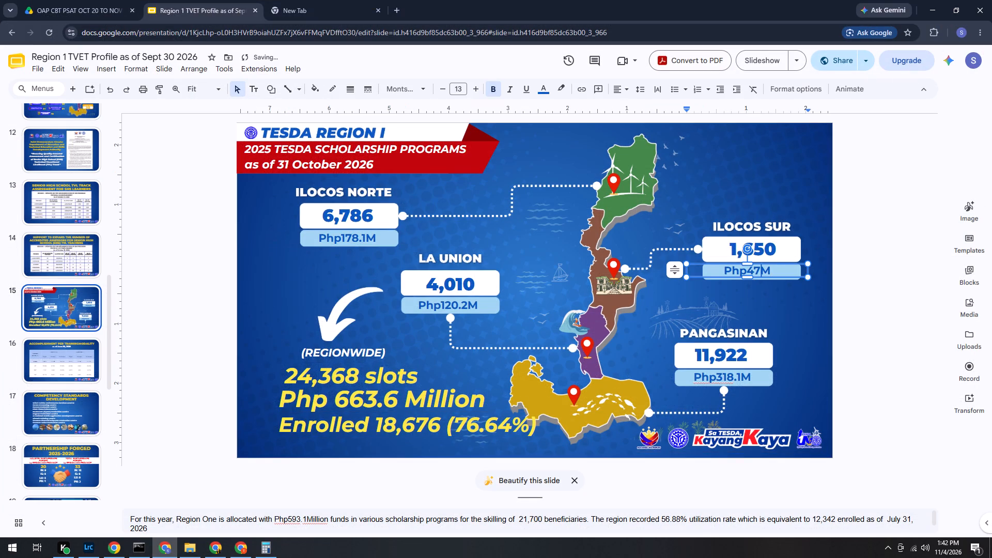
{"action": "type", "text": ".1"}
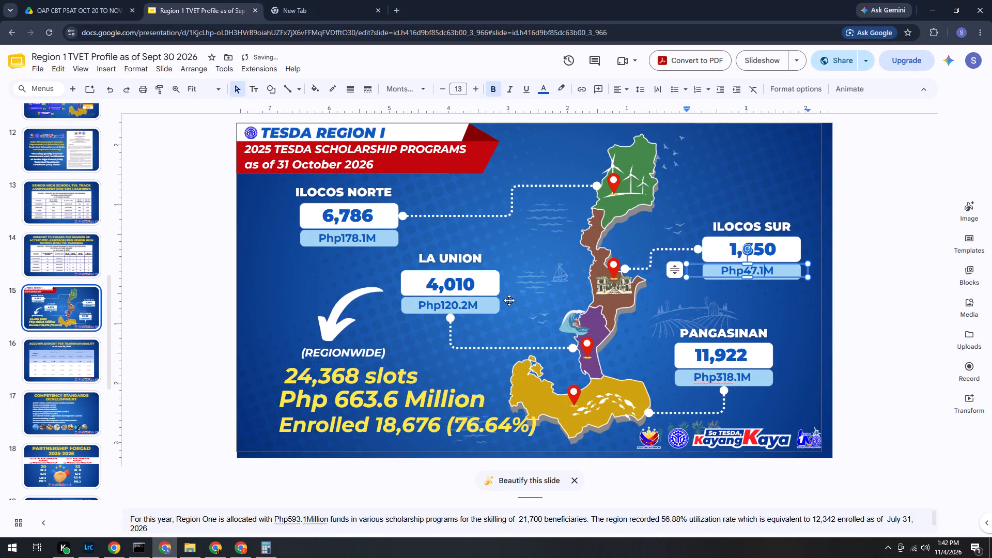
Set La Union's amount on the map slide to Php120.3M.
{"action": "left_click", "coordinate": [469, 306]}
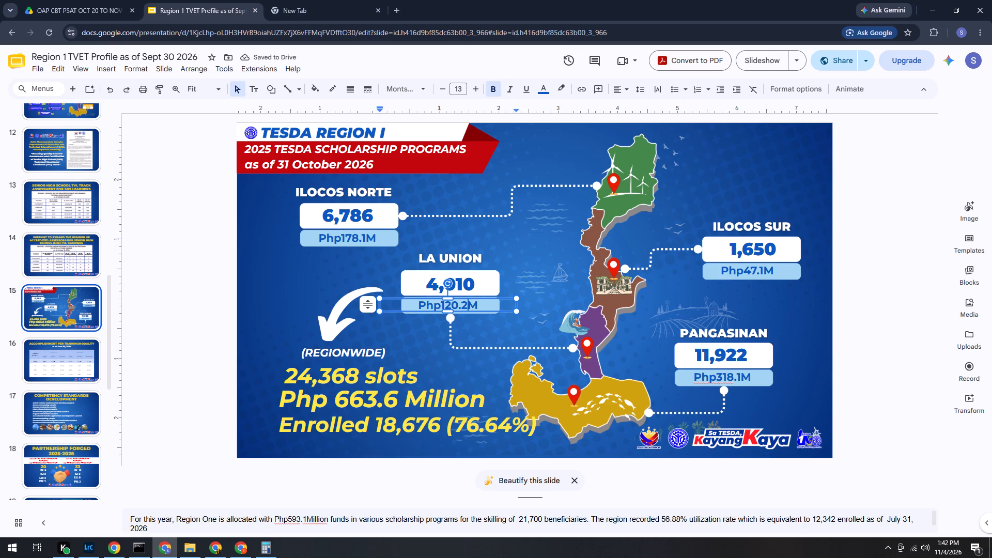
{"action": "key", "text": "BackSpace"}
{"action": "key", "text": "3"}
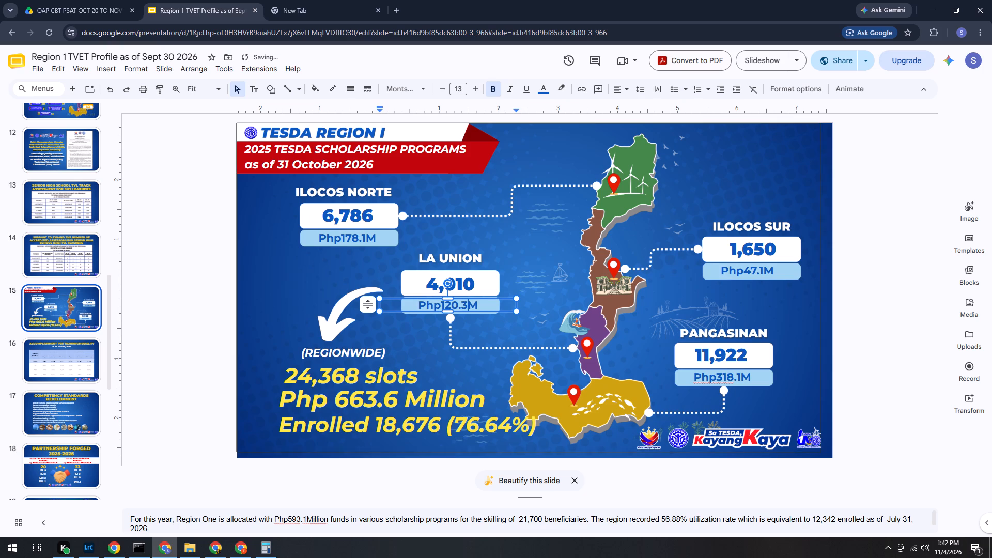
{"action": "left_click", "coordinate": [471, 372]}
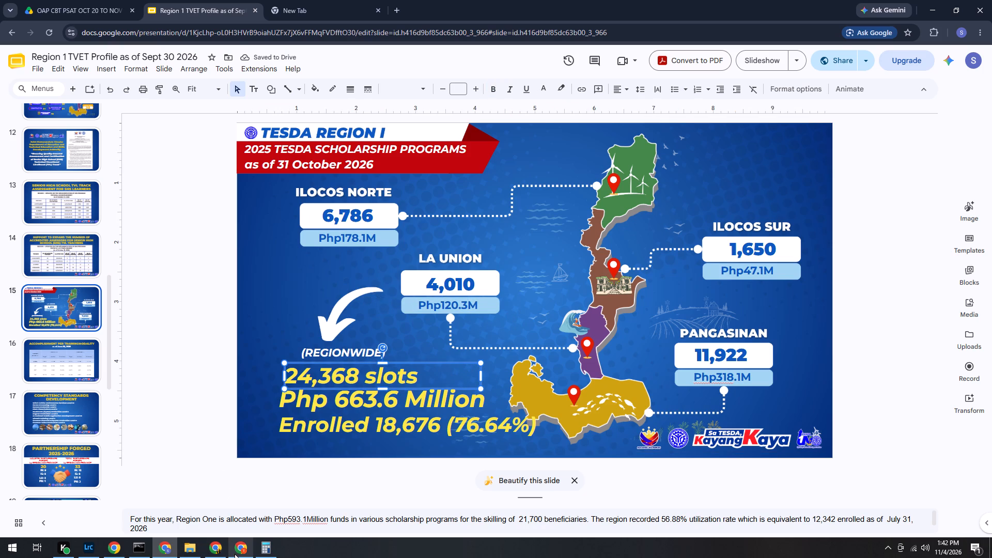
Recheck the Grand Total approved amounts in the 2026 sheet and set Ilocos Sur's amount on the map slide to Php47M.
{"action": "left_click", "coordinate": [236, 553]}
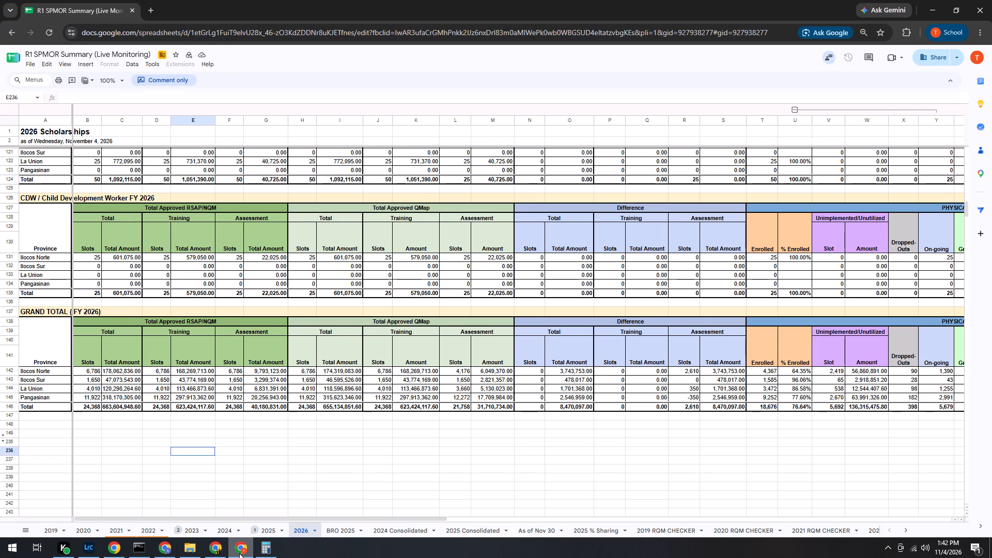
{"action": "left_click", "coordinate": [239, 553]}
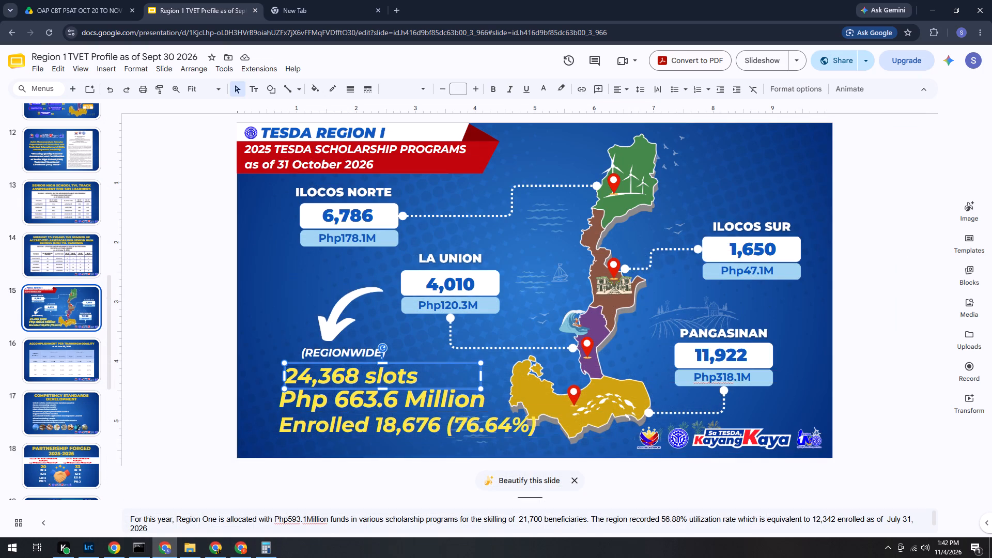
{"action": "left_click", "coordinate": [247, 556]}
{"action": "left_click", "coordinate": [247, 556]}
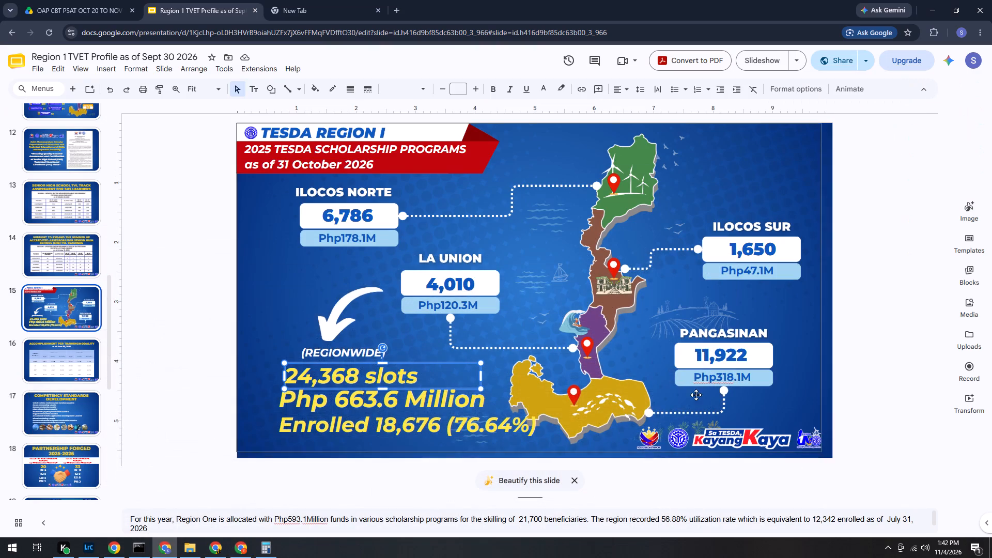
{"action": "left_click", "coordinate": [764, 270]}
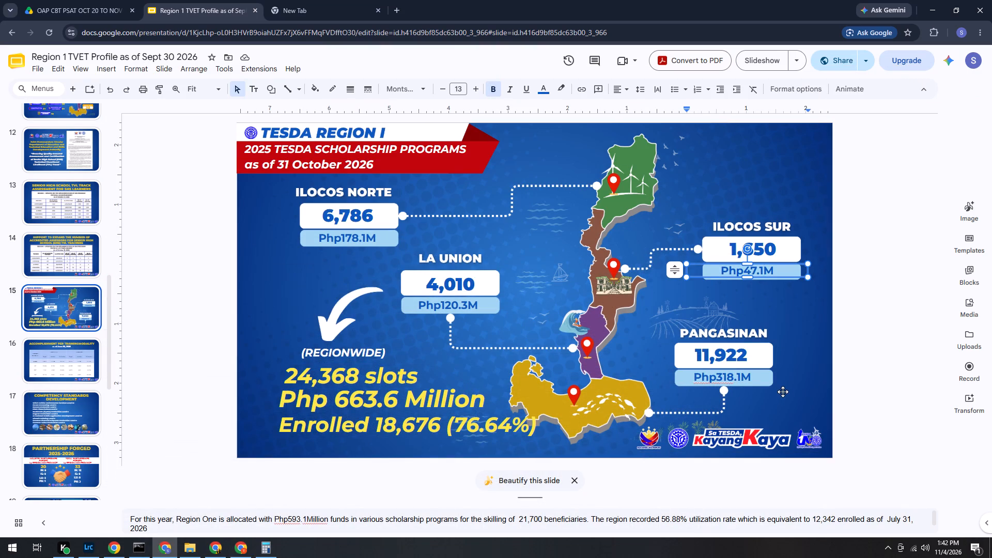
{"action": "key", "text": "BackSpace"}
{"action": "key", "text": "BackSpace"}
Set Pangasinan's amount on the map slide to Php318.2M.
{"action": "left_click", "coordinate": [741, 379]}
{"action": "key", "text": "BackSpace"}
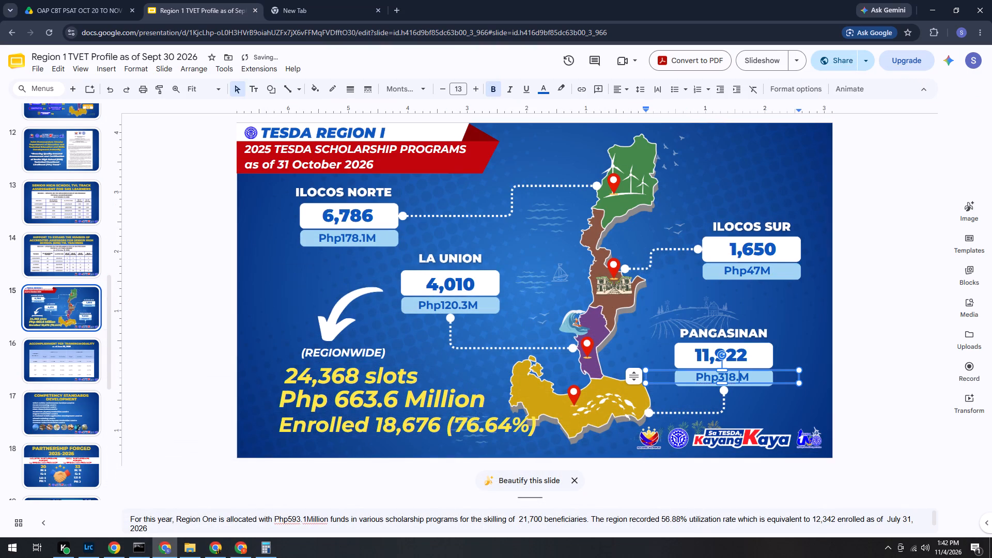
{"action": "key", "text": "2"}
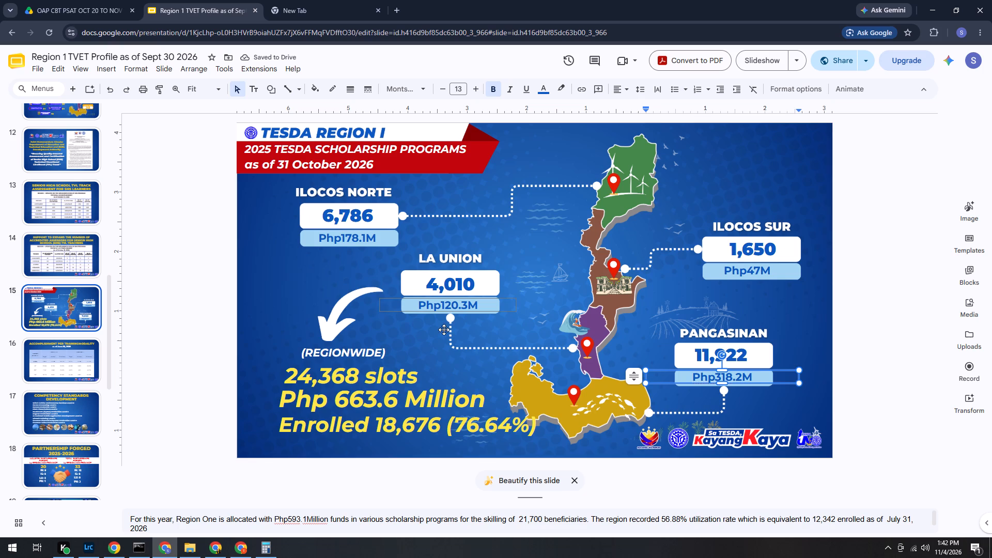
{"action": "left_click", "coordinate": [210, 284]}
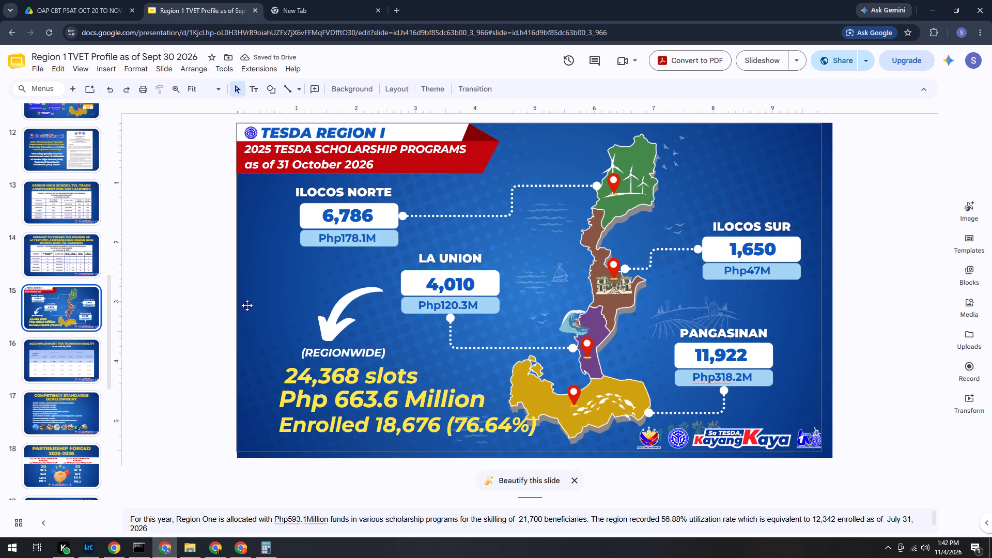
Add the four provincial amounts 178.1, 47, 120.3 and 318.2 in Calculator to check them against the regionwide total, and close it.
{"action": "left_click", "coordinate": [270, 552]}
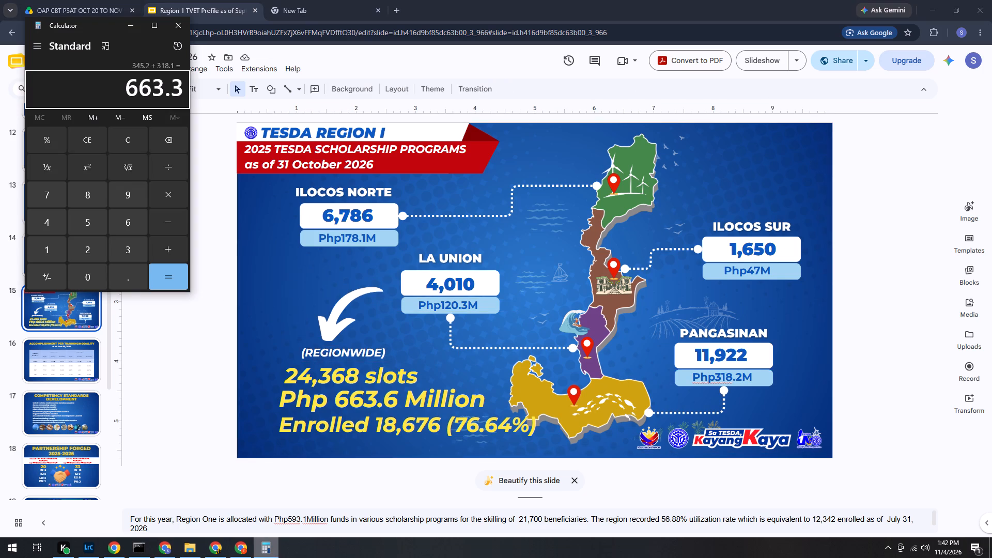
{"action": "key", "text": "Delete"}
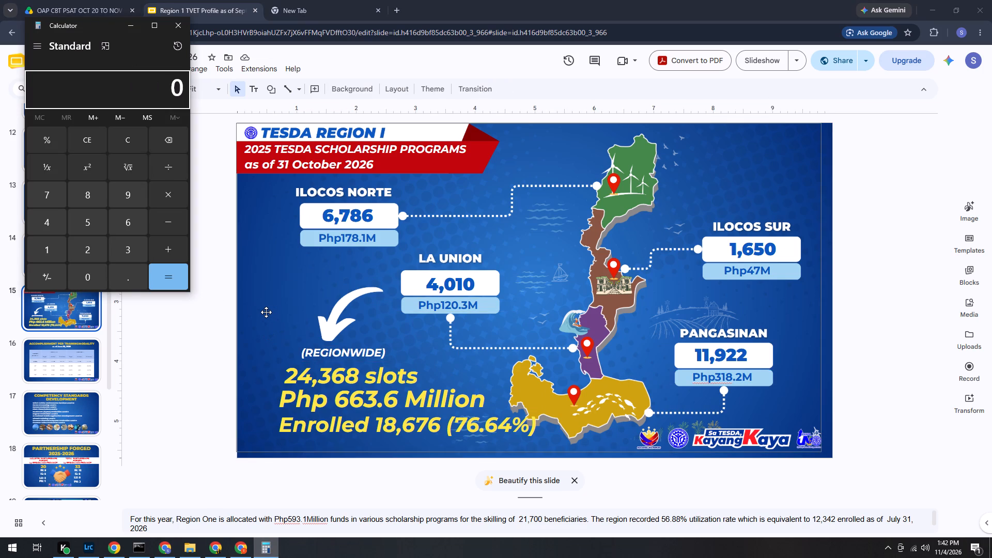
{"action": "type", "text": "178.1"}
{"action": "type", "text": "+47+"}
{"action": "type", "text": "120.3+"}
{"action": "type", "text": "318.2"}
{"action": "key", "text": "Return"}
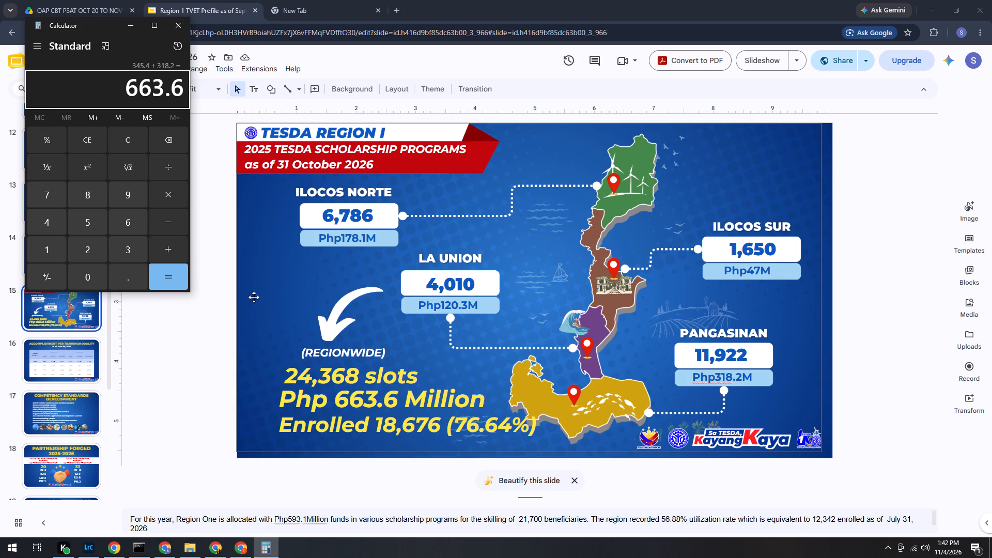
{"action": "left_click", "coordinate": [172, 29]}
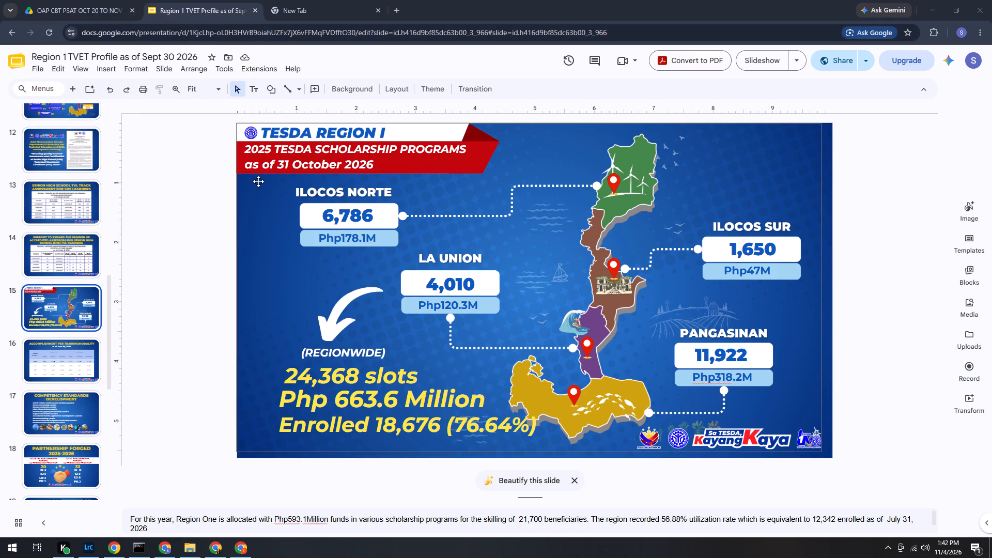
Capture the whole 2025 TESDA Scholarship Programs map slide as a rectangular screenshot with Snipping Tool.
{"action": "key", "text": "s"}
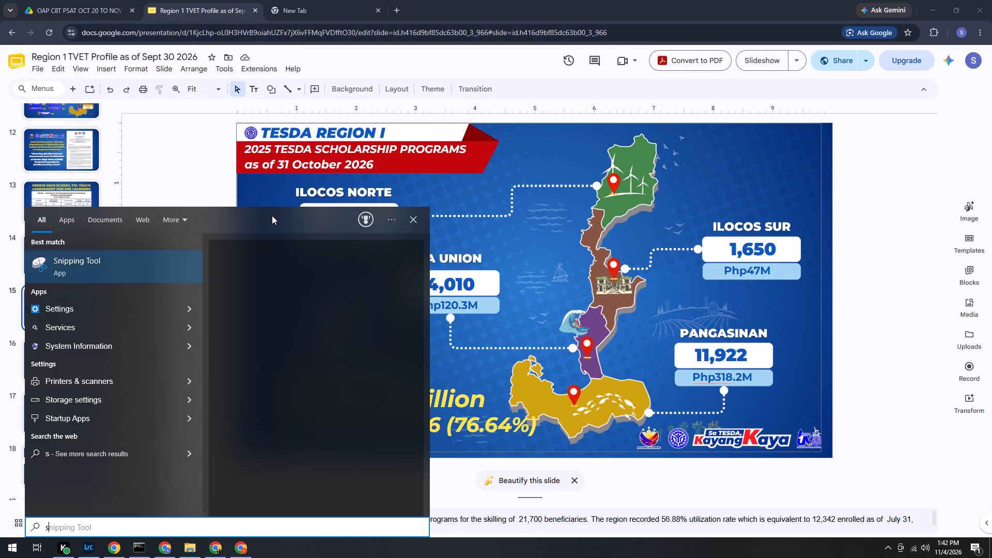
{"action": "left_click", "coordinate": [122, 272]}
{"action": "left_click", "coordinate": [440, 122]}
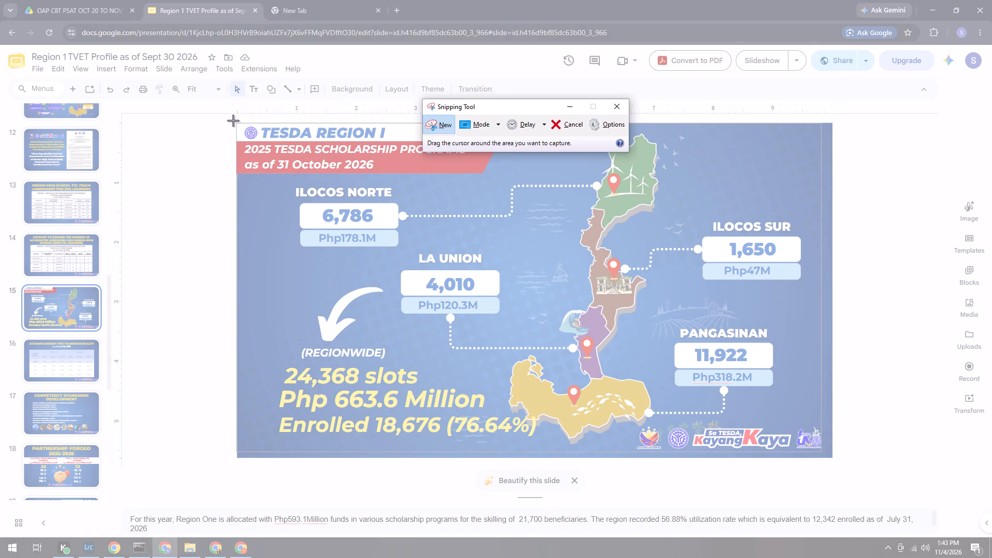
{"action": "left_click_drag", "start_coordinate": [233, 120], "coordinate": [819, 446]}
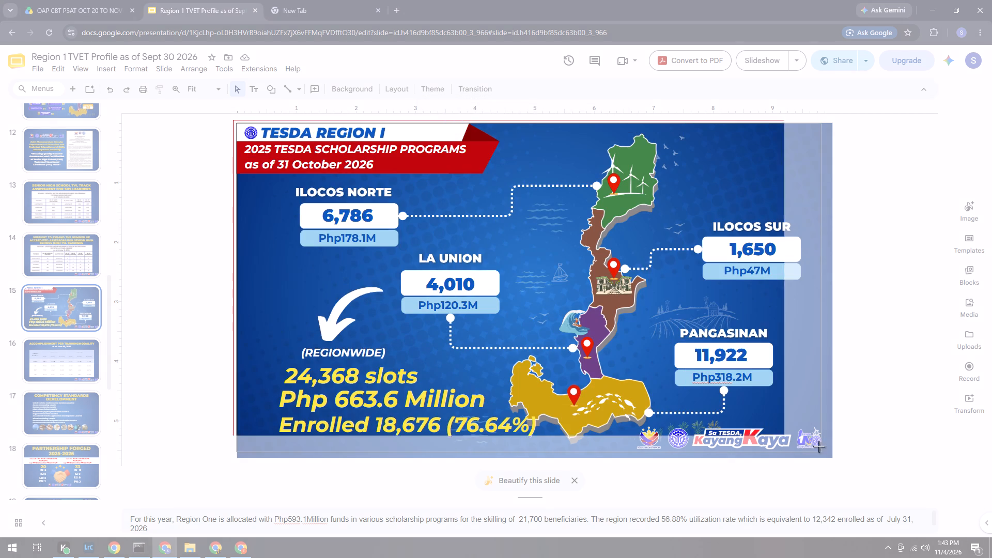
{"action": "left_click_drag", "start_coordinate": [819, 446], "coordinate": [836, 461]}
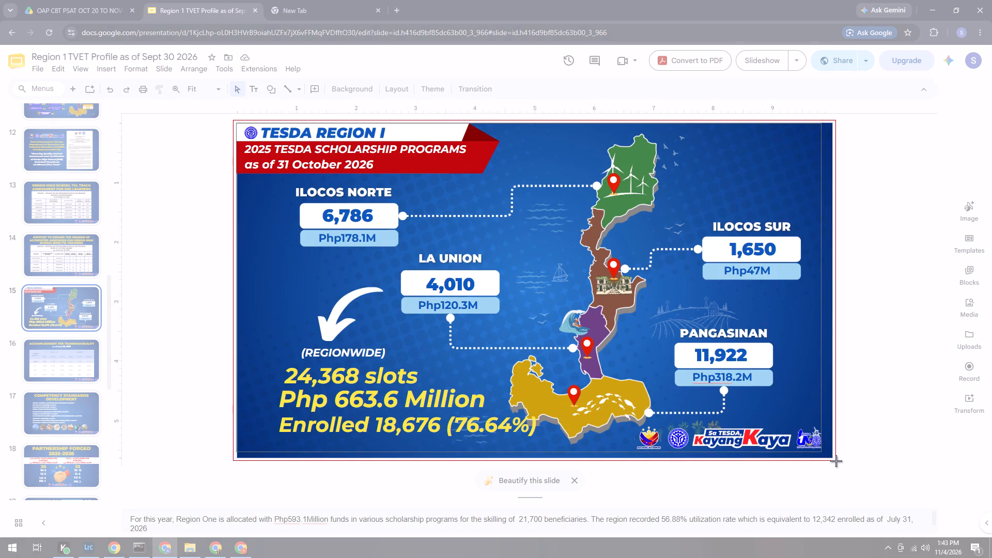
Finish the rectangular snip around the whole scholarship map slide and close Snipping Tool without saving the snip to a file.
{"action": "left_click_drag", "start_coordinate": [836, 461], "coordinate": [835, 460]}
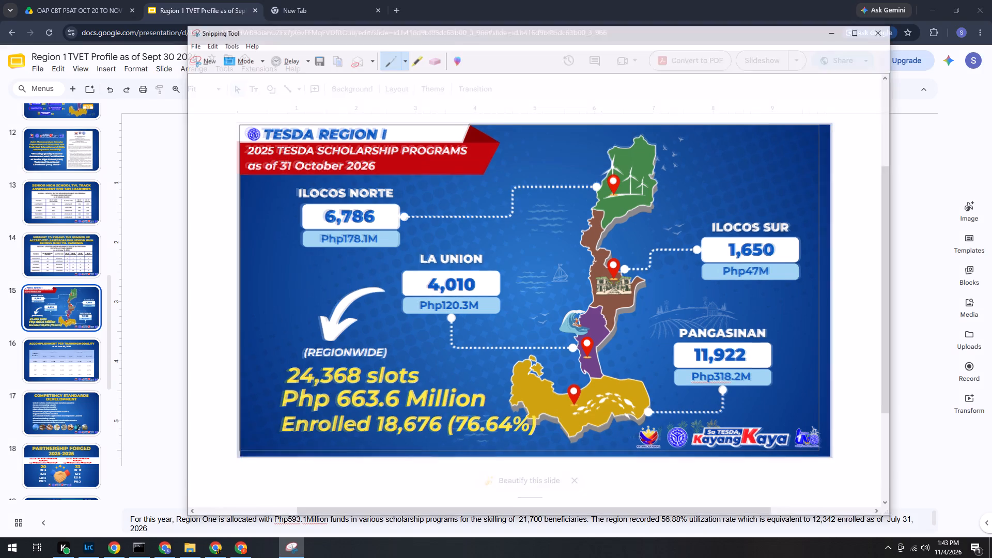
{"action": "left_click", "coordinate": [886, 30]}
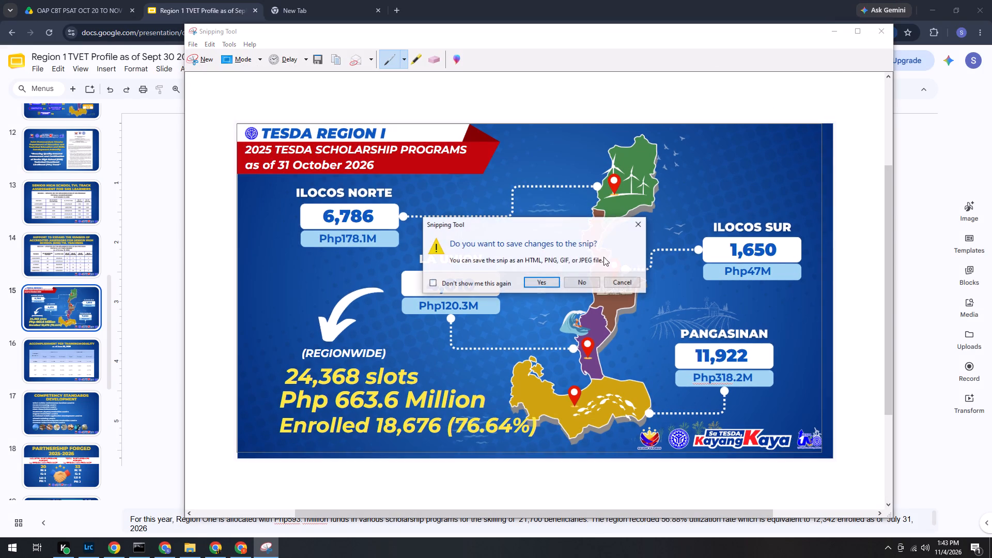
{"action": "left_click", "coordinate": [575, 284]}
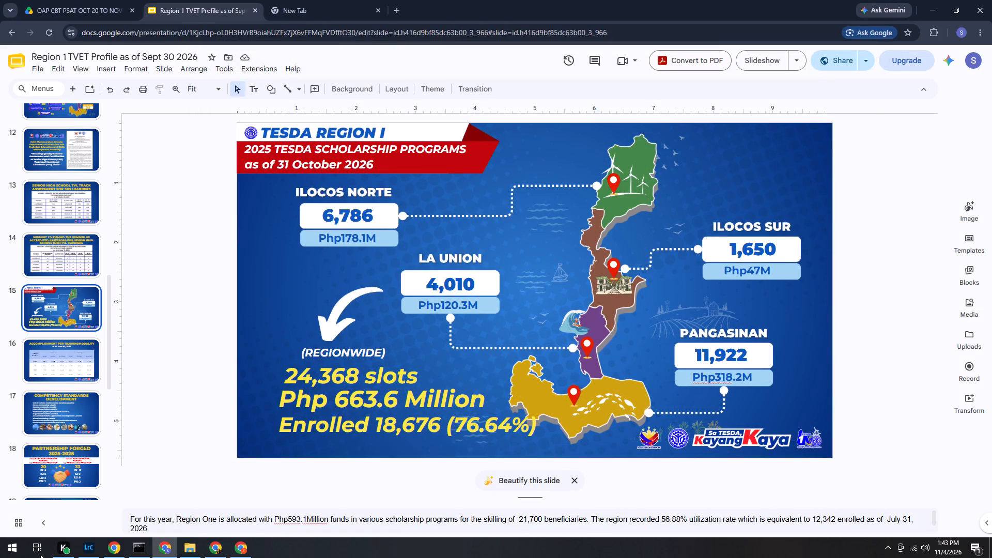
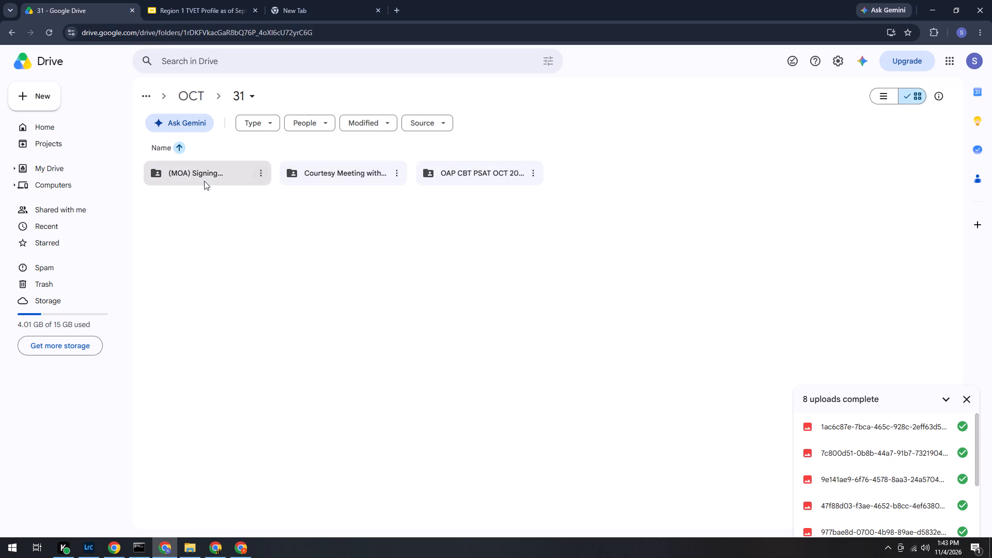
In Google Drive, open the Red Cross folder inside FB_POST, NOV, 3 and look through its uploaded photos.
{"action": "left_click", "coordinate": [198, 90]}
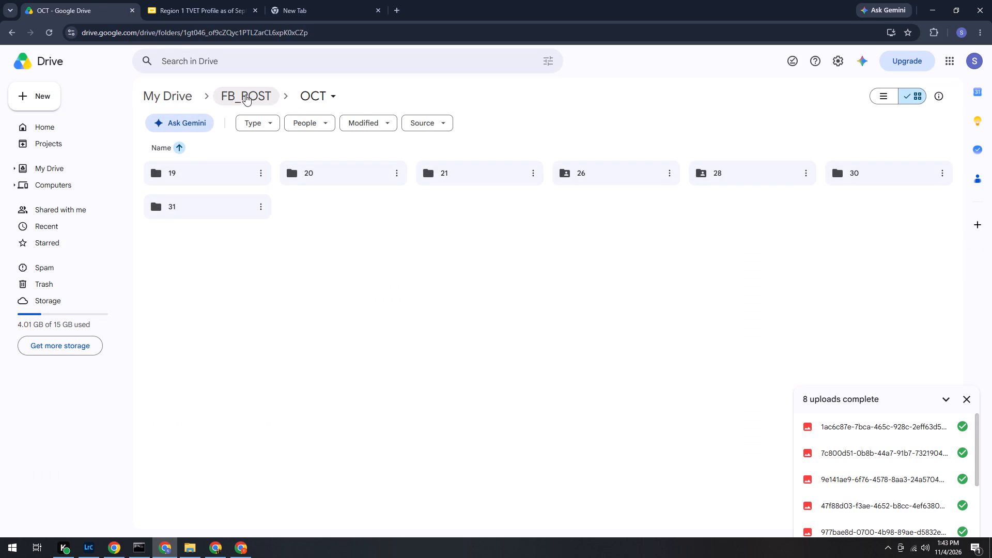
{"action": "left_click", "coordinate": [245, 95]}
{"action": "double_click", "coordinate": [223, 169]}
{"action": "double_click", "coordinate": [200, 169]}
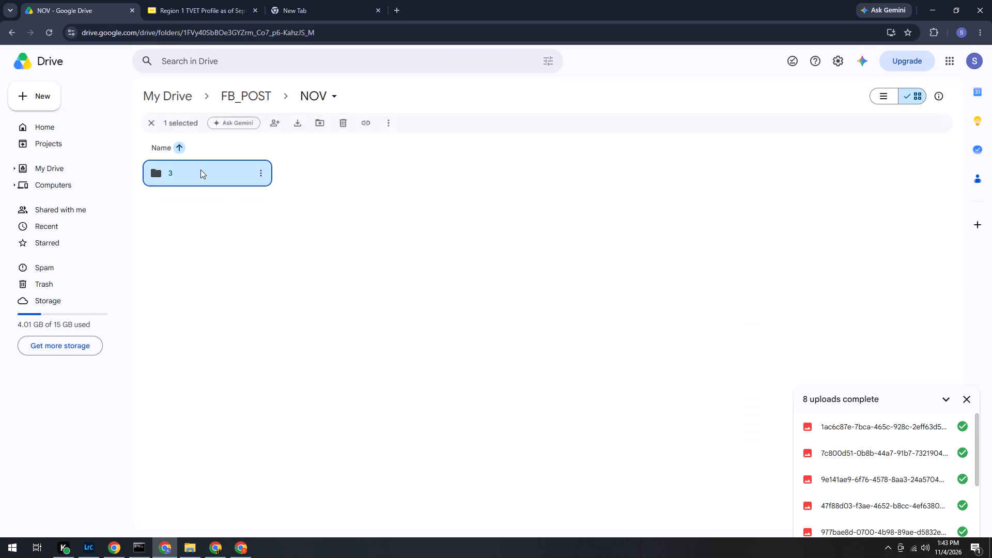
{"action": "double_click", "coordinate": [212, 167]}
{"action": "scroll", "coordinate": [605, 376], "scroll_direction": "down", "scroll_amount": 8}
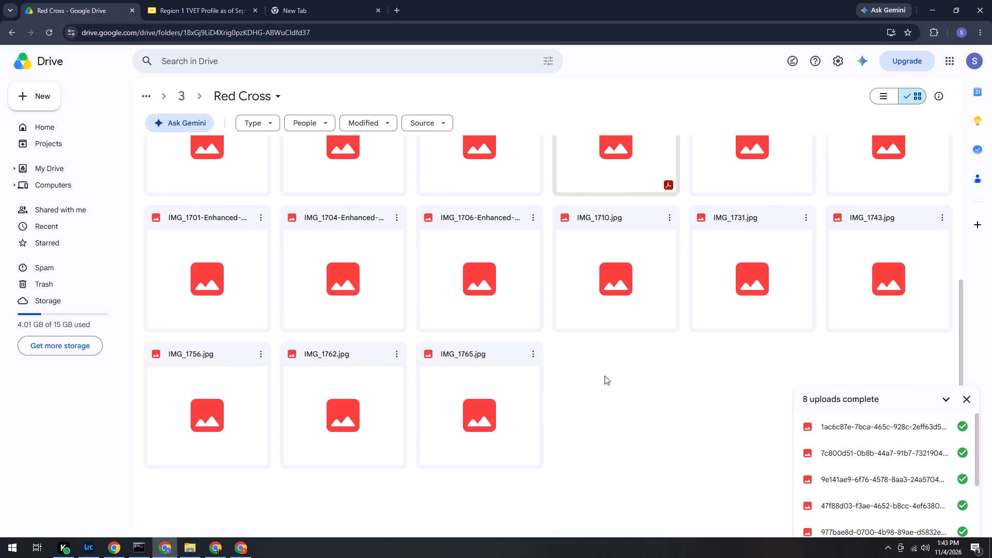
{"action": "scroll", "coordinate": [605, 376], "scroll_direction": "down", "scroll_amount": 7}
{"action": "right_click", "coordinate": [645, 392]}
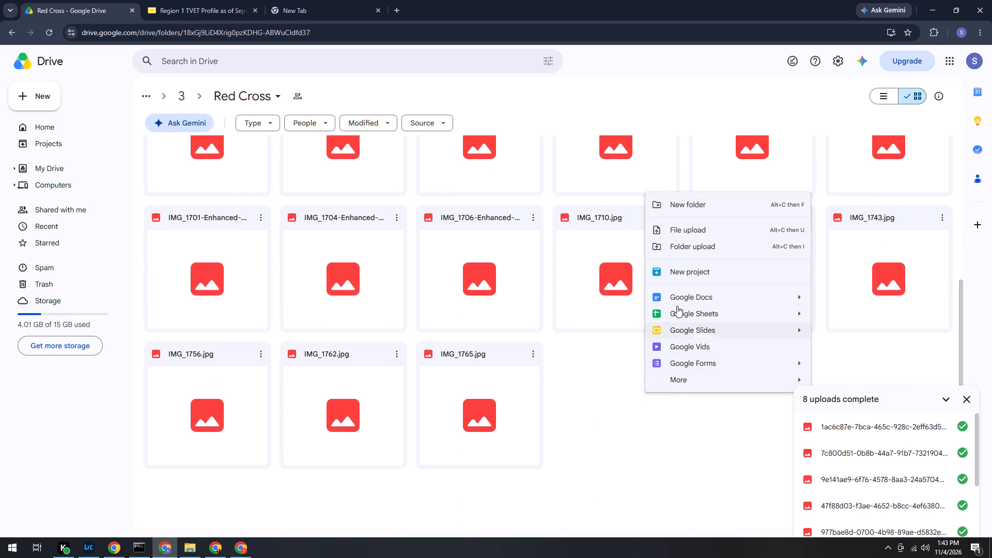
{"action": "left_click", "coordinate": [634, 427]}
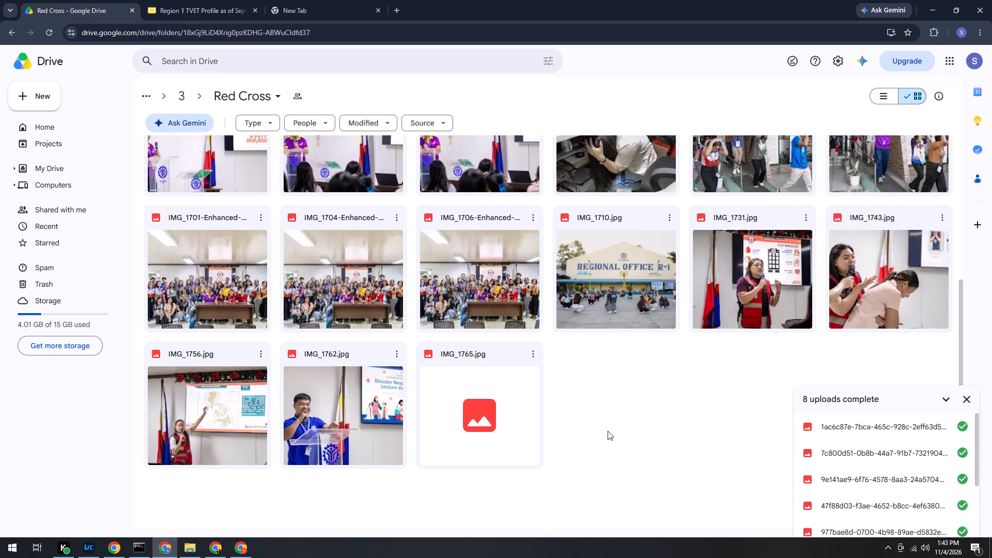
{"action": "scroll", "coordinate": [596, 412], "scroll_direction": "up", "scroll_amount": 7}
{"action": "scroll", "coordinate": [597, 418], "scroll_direction": "down", "scroll_amount": 6}
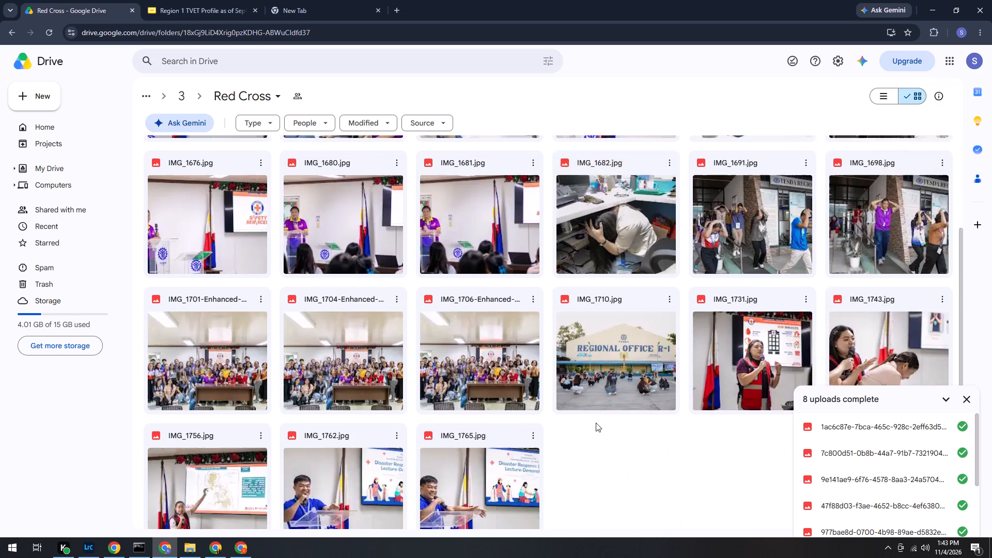
Switch to File Explorer at the MOA signing photo folder in Downloads.
{"action": "left_click", "coordinate": [187, 551]}
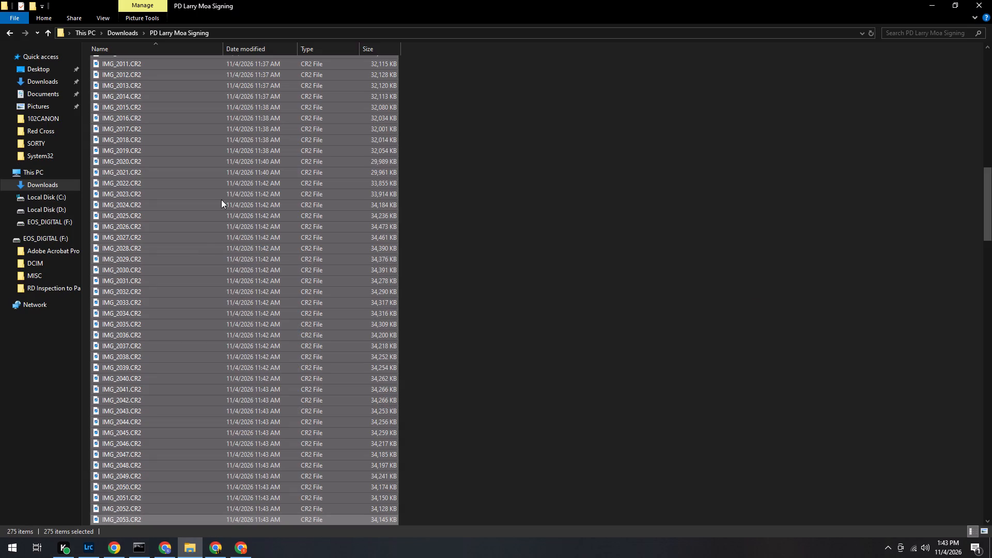
Carry both photos, IMG_1653.jpg and IMG_1726.jpg, from the Untitled Export folder inside Downloads' Red Cross folder over to the Chrome window.
{"action": "left_click", "coordinate": [18, 34]}
{"action": "left_click", "coordinate": [13, 32]}
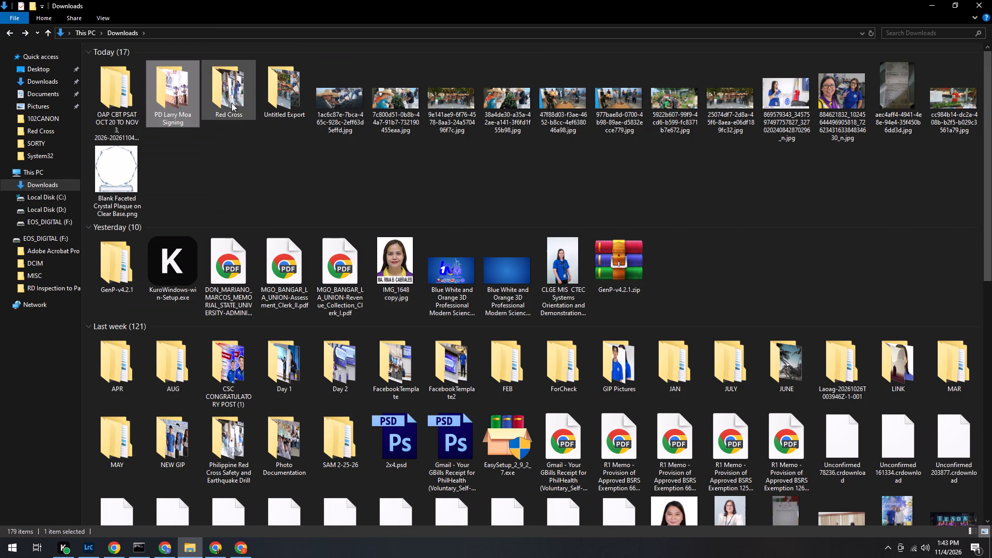
{"action": "double_click", "coordinate": [225, 102]}
{"action": "double_click", "coordinate": [160, 72]}
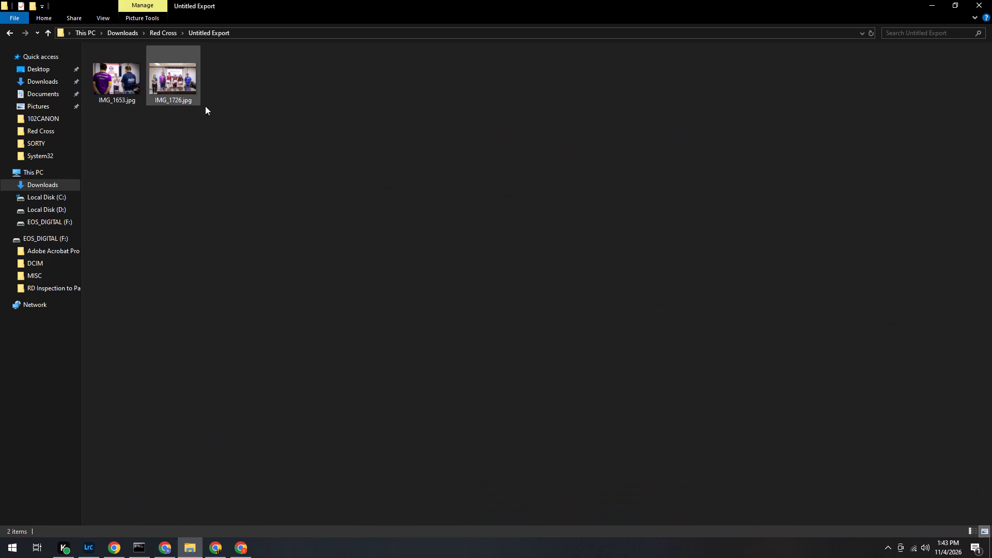
{"action": "left_click_drag", "start_coordinate": [256, 143], "coordinate": [113, 64]}
{"action": "left_click_drag", "start_coordinate": [127, 79], "coordinate": [222, 552]}
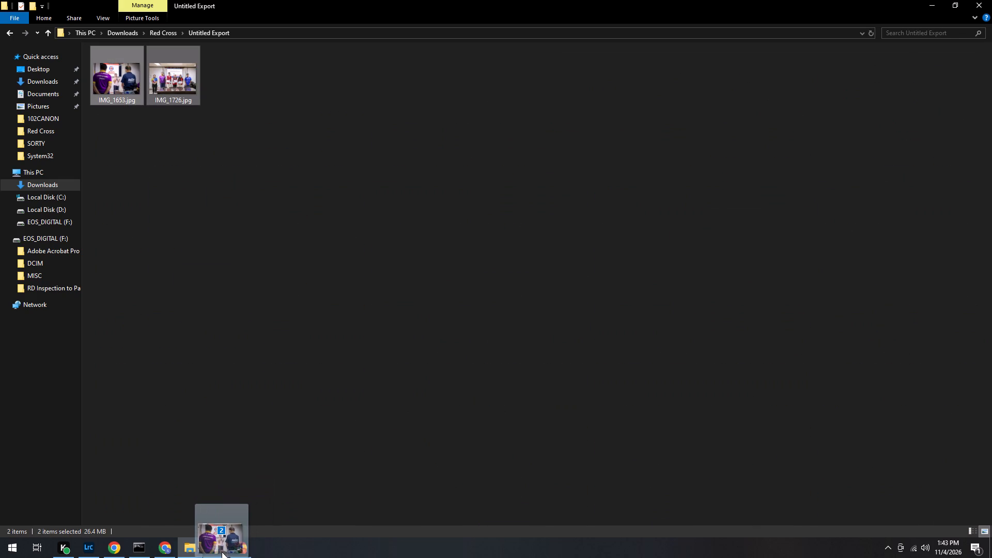
Upload IMG_1653.jpg and IMG_1726.jpg into the Red Cross folder in Google Drive.
{"action": "left_click_drag", "start_coordinate": [222, 552], "coordinate": [538, 494]}
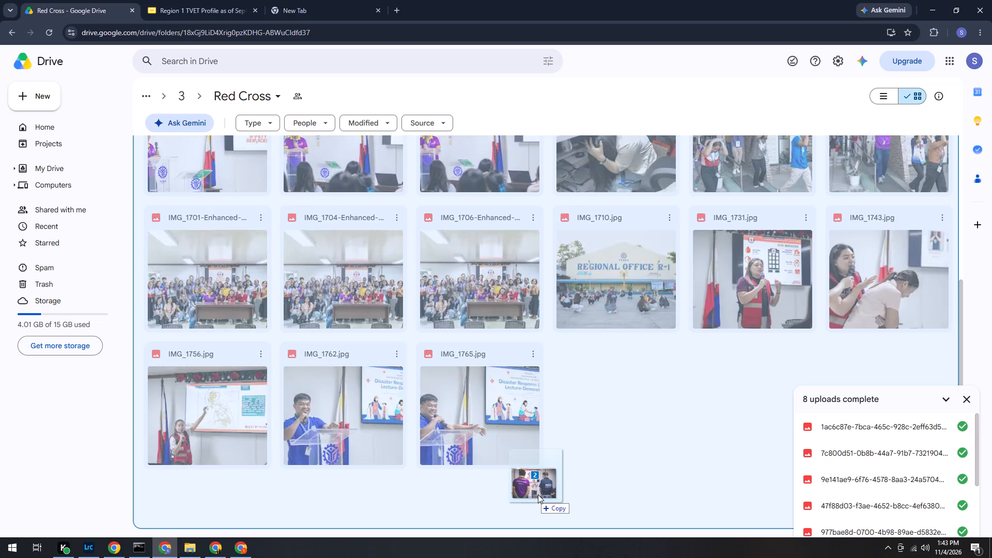
{"action": "left_click_drag", "start_coordinate": [538, 494], "coordinate": [566, 484]}
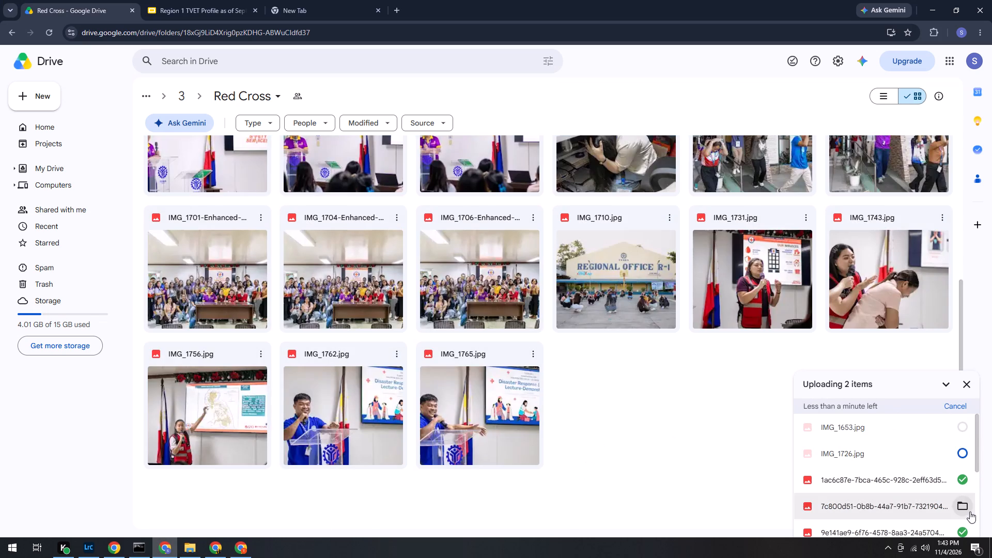
Check the computer's Wi-Fi connection, and switch back to the Untitled Export folder in File Explorer.
{"action": "left_click", "coordinate": [913, 543]}
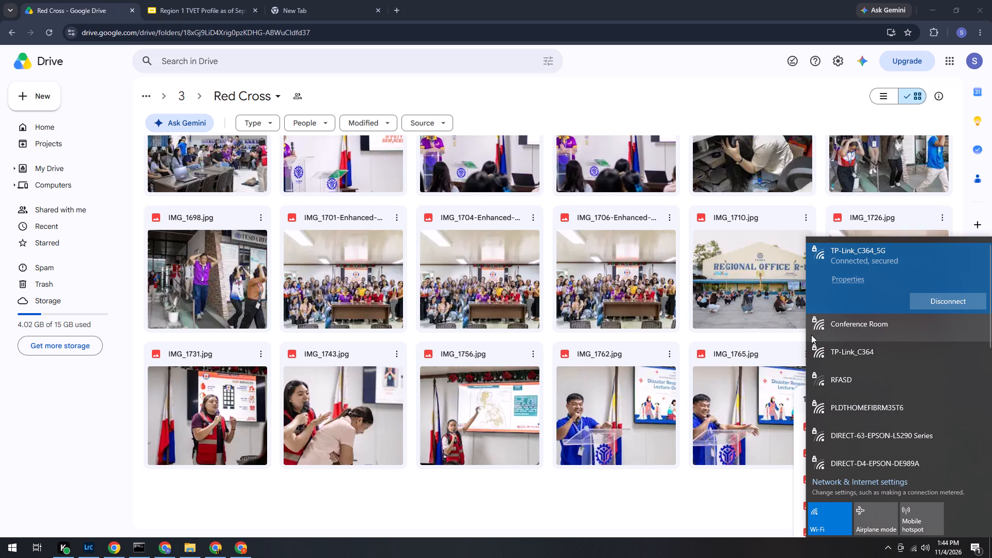
{"action": "left_click", "coordinate": [201, 552]}
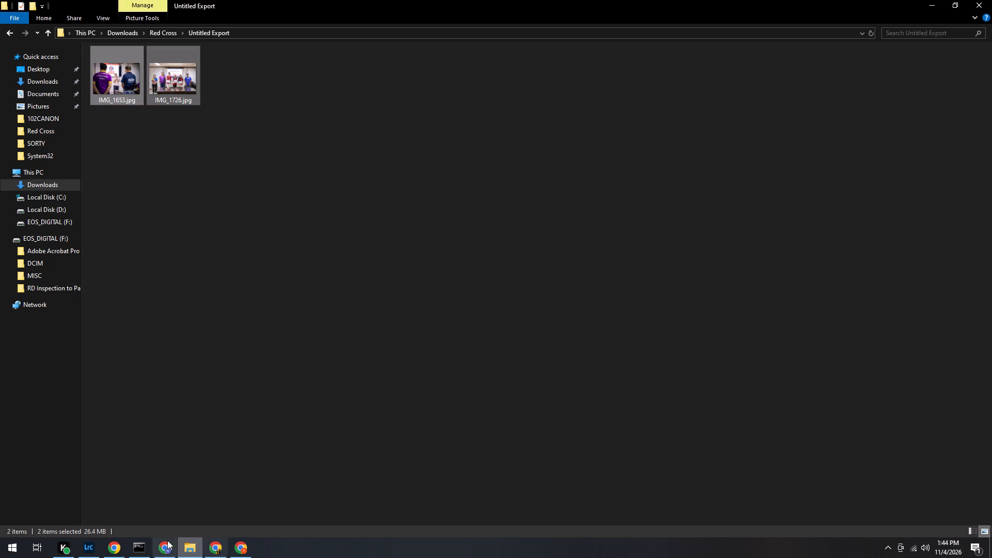
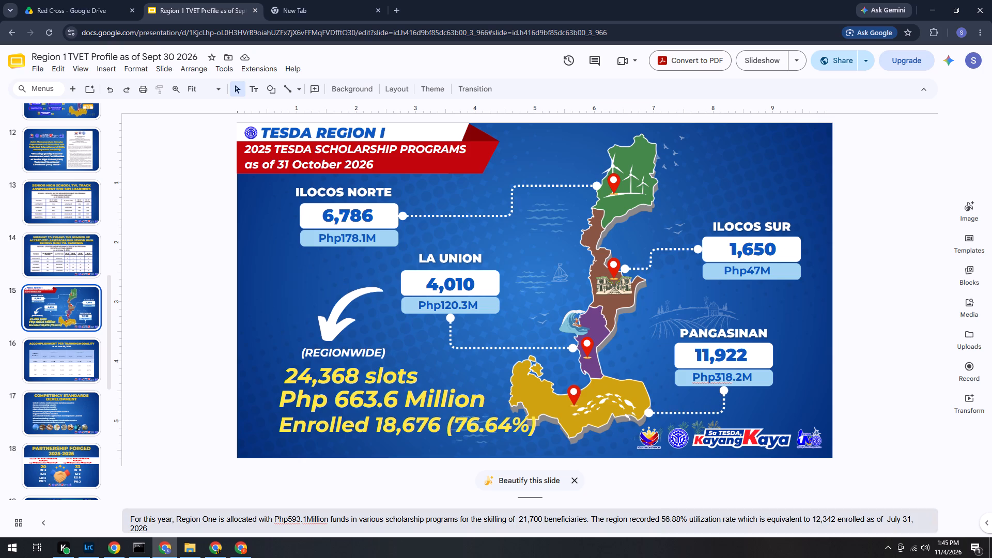
Place the R1 SPMOR Summary spreadsheet window side by side with the Region 1 TVET Profile presentation window.
{"action": "left_click", "coordinate": [243, 551]}
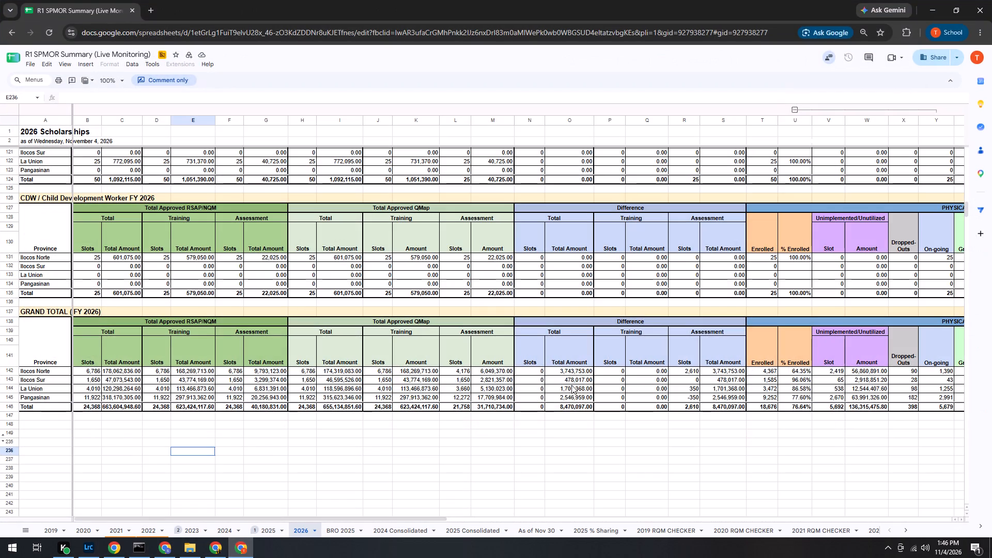
{"action": "key", "text": "super+Left"}
{"action": "key", "text": "super+Right"}
{"action": "key", "text": "super+Right"}
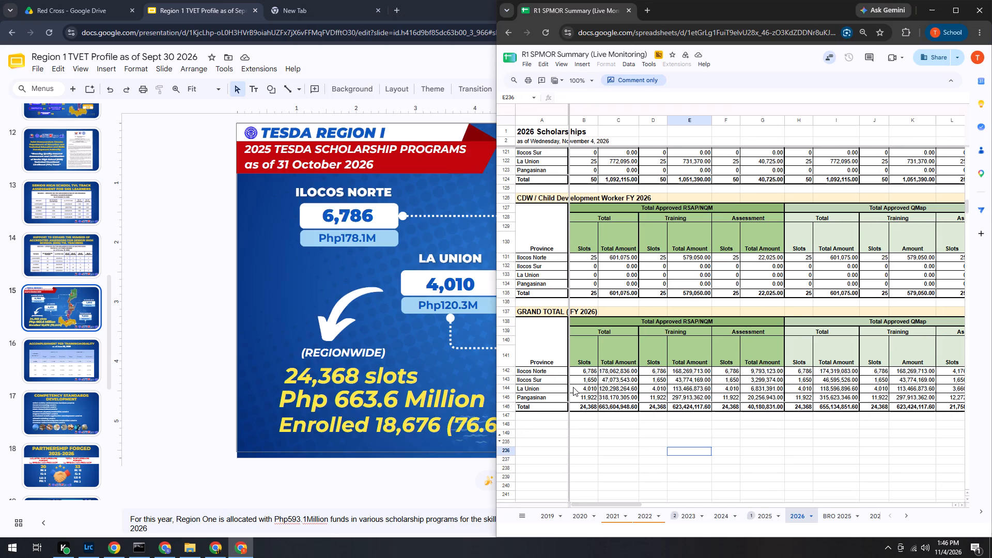
{"action": "left_click", "coordinate": [176, 115]}
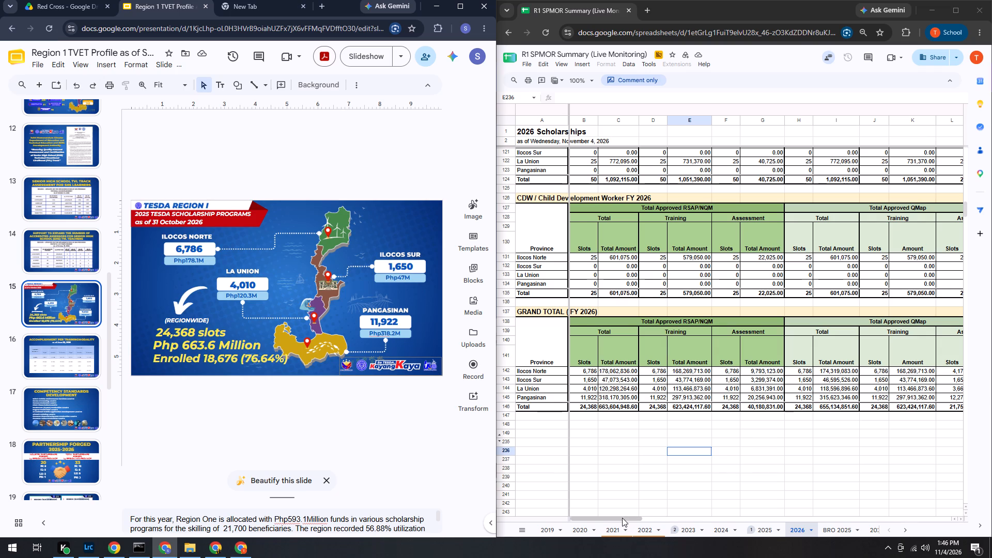
Compare the slots, amounts and enrolled figures in the 2026 sheet's GRAND TOTAL (FY 2026) table with the scholarship map on slide 15.
{"action": "left_click_drag", "start_coordinate": [622, 518], "coordinate": [694, 524]}
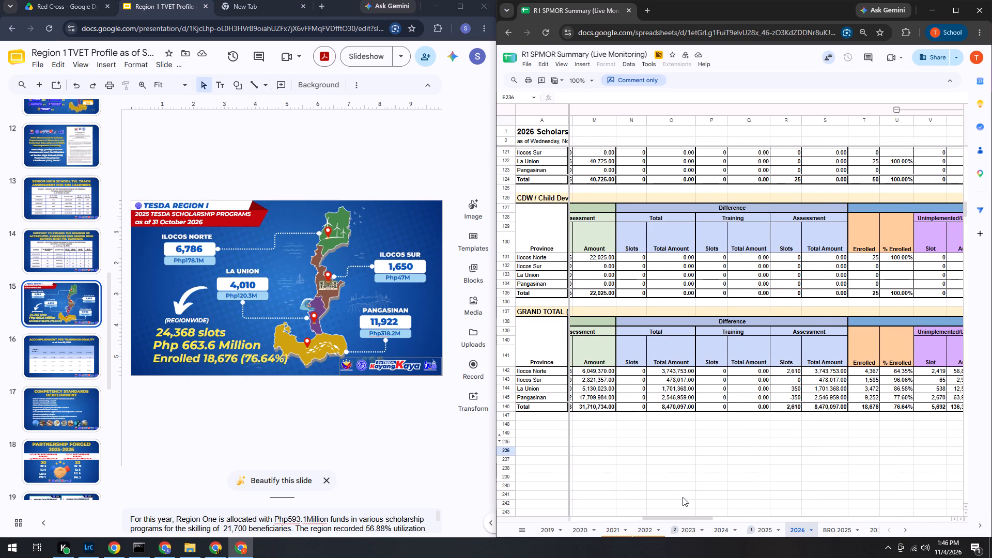
{"action": "left_click_drag", "start_coordinate": [667, 520], "coordinate": [699, 517]}
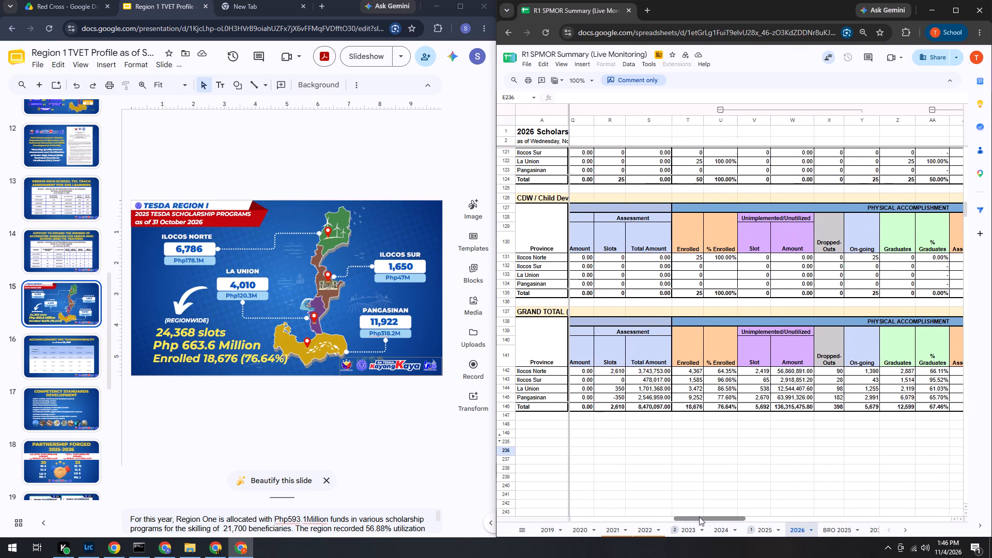
{"action": "left_click_drag", "start_coordinate": [699, 517], "coordinate": [708, 516]}
{"action": "left_click", "coordinate": [640, 409]}
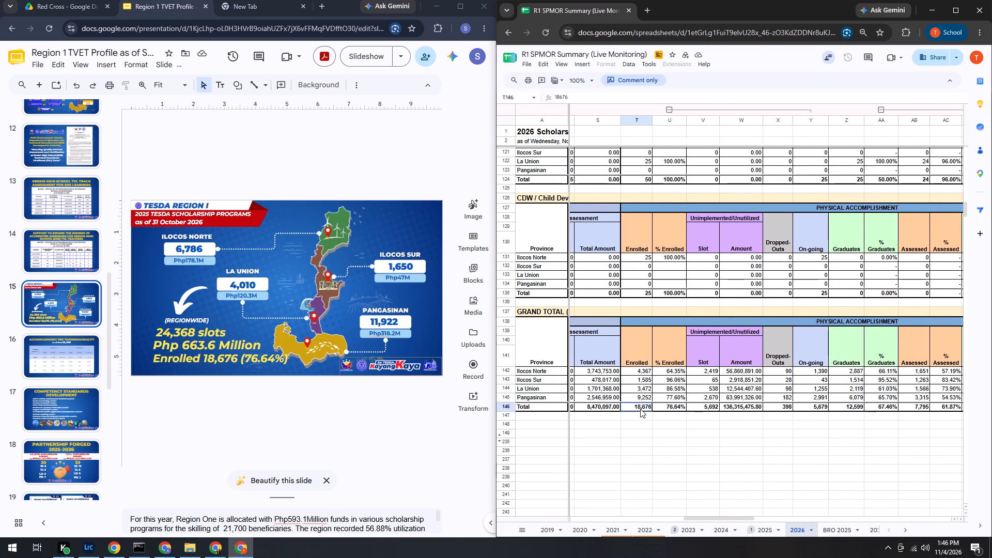
{"action": "left_click_drag", "start_coordinate": [709, 518], "coordinate": [698, 518]}
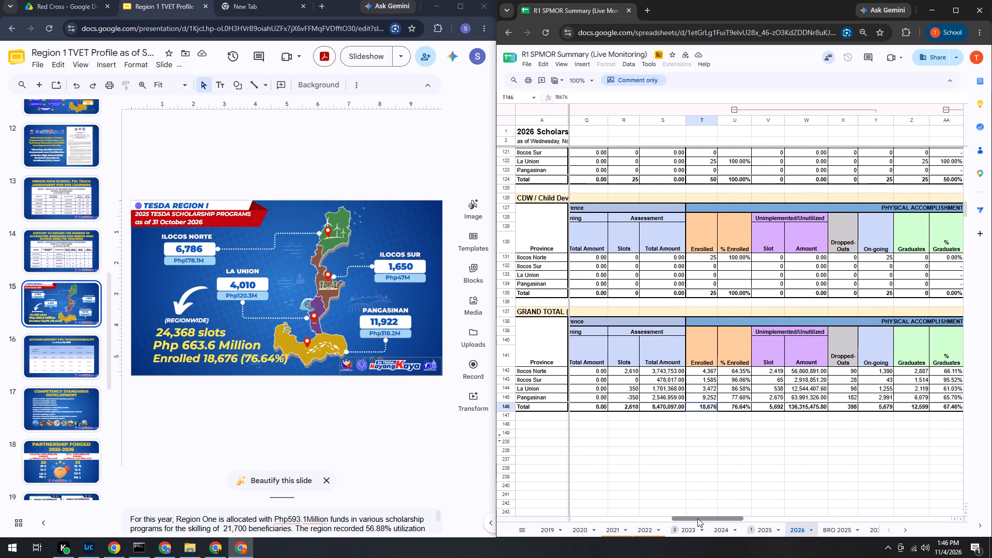
{"action": "left_click_drag", "start_coordinate": [698, 518], "coordinate": [702, 518]}
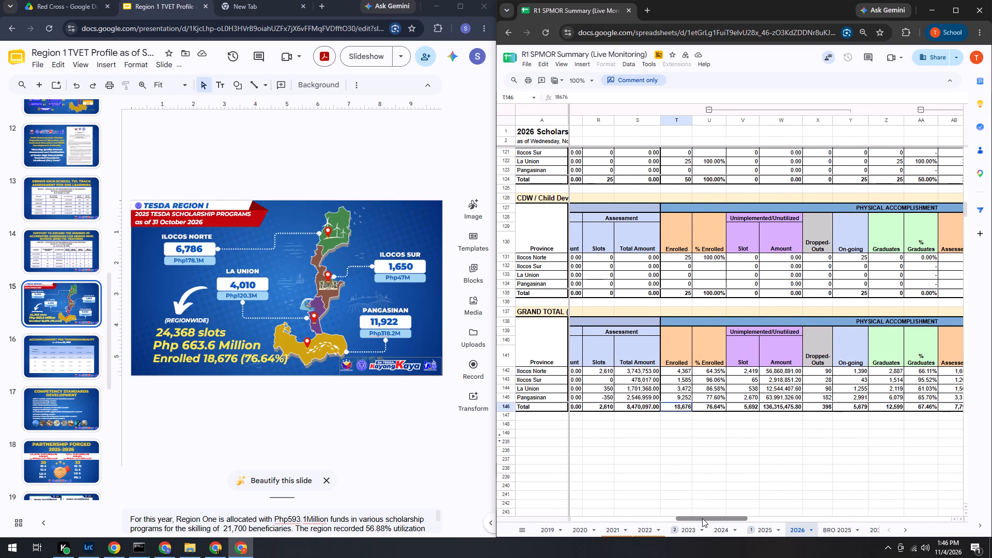
{"action": "left_click_drag", "start_coordinate": [702, 518], "coordinate": [702, 518]}
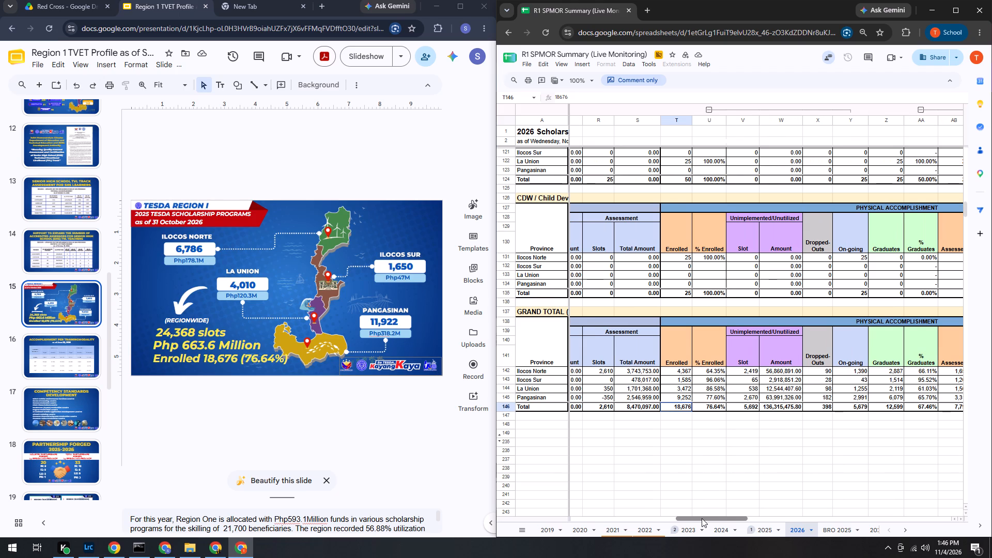
{"action": "left_click_drag", "start_coordinate": [702, 518], "coordinate": [679, 522]}
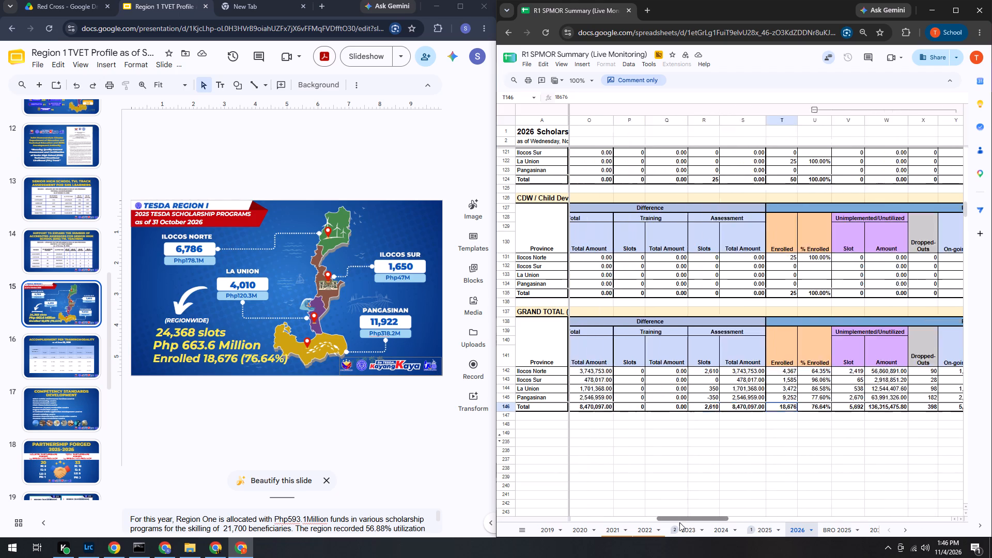
{"action": "left_click_drag", "start_coordinate": [679, 522], "coordinate": [651, 520]}
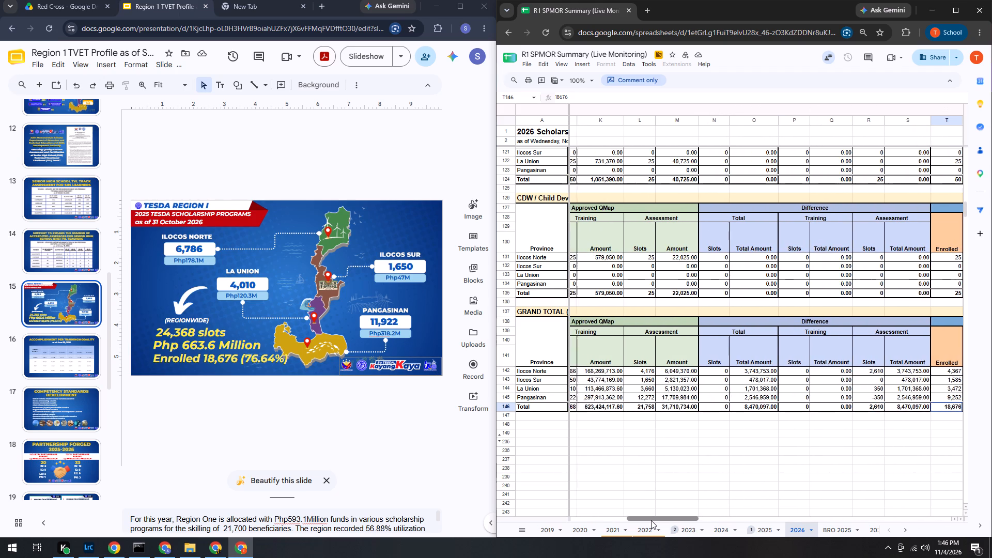
{"action": "left_click_drag", "start_coordinate": [651, 520], "coordinate": [584, 508]}
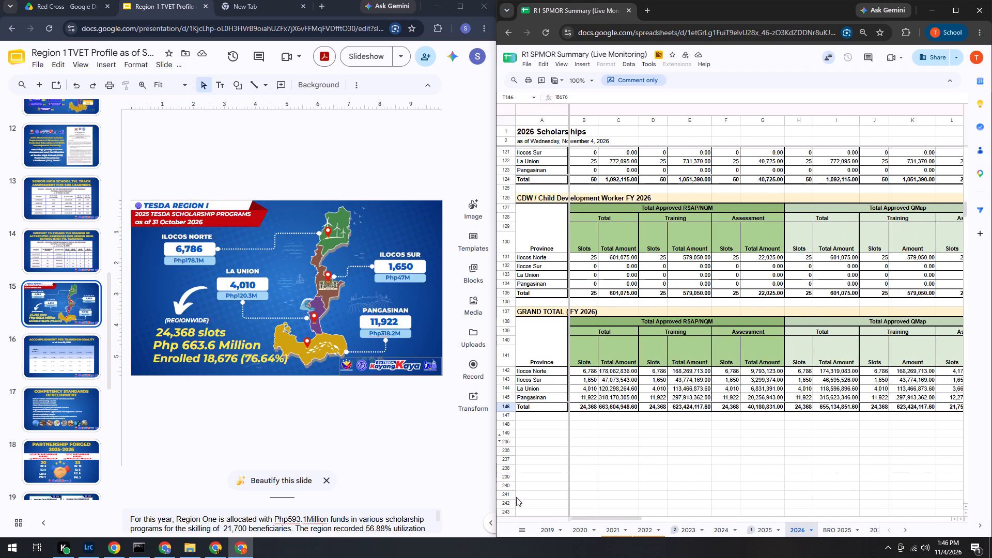
{"action": "left_click", "coordinate": [344, 436]}
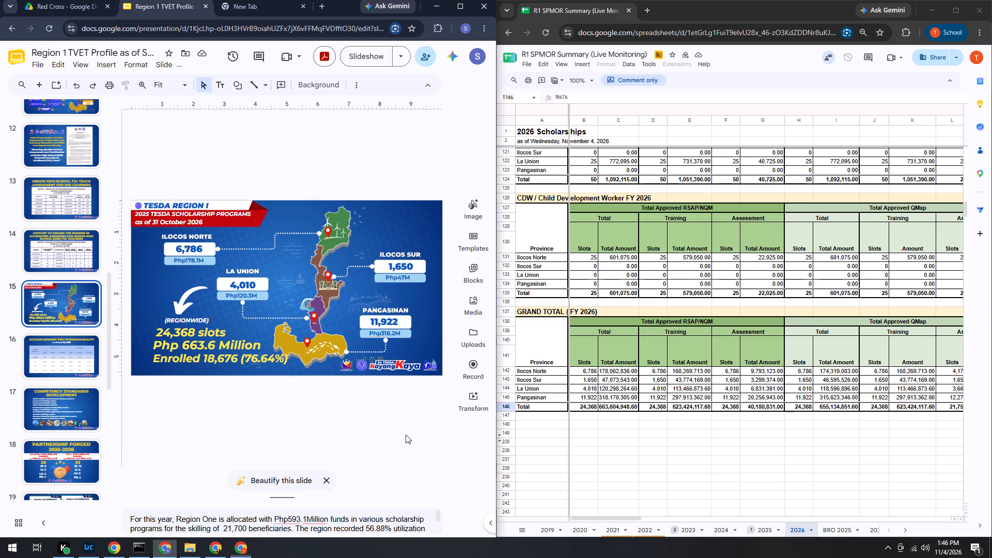